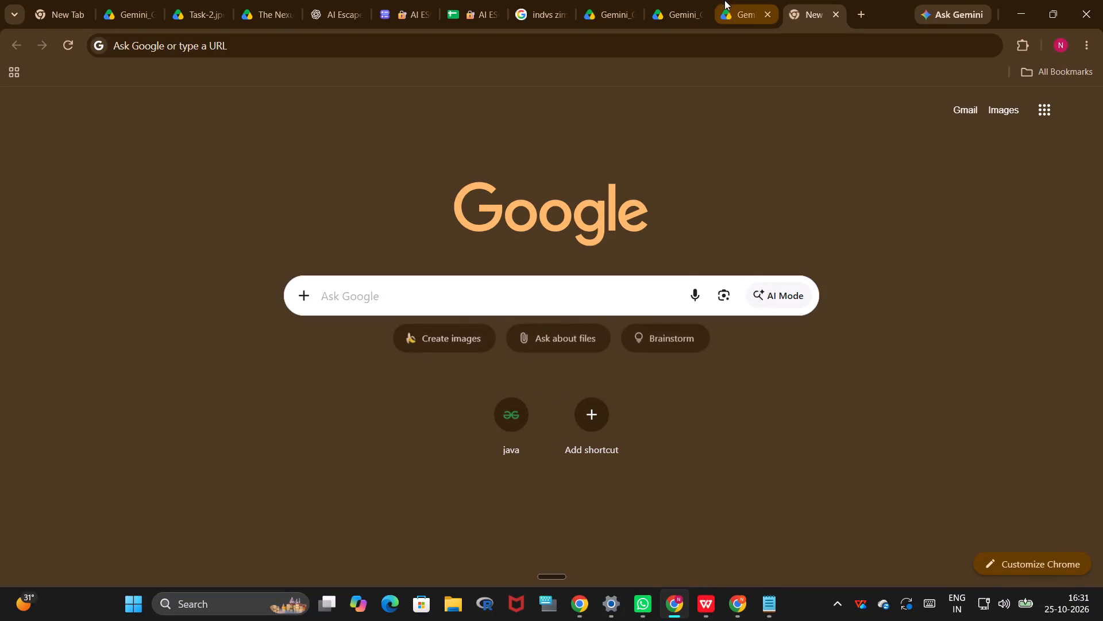
# Switch to the TASK (1).pdf window in WPS Office and maximise it.
pyautogui.click(701, 593)
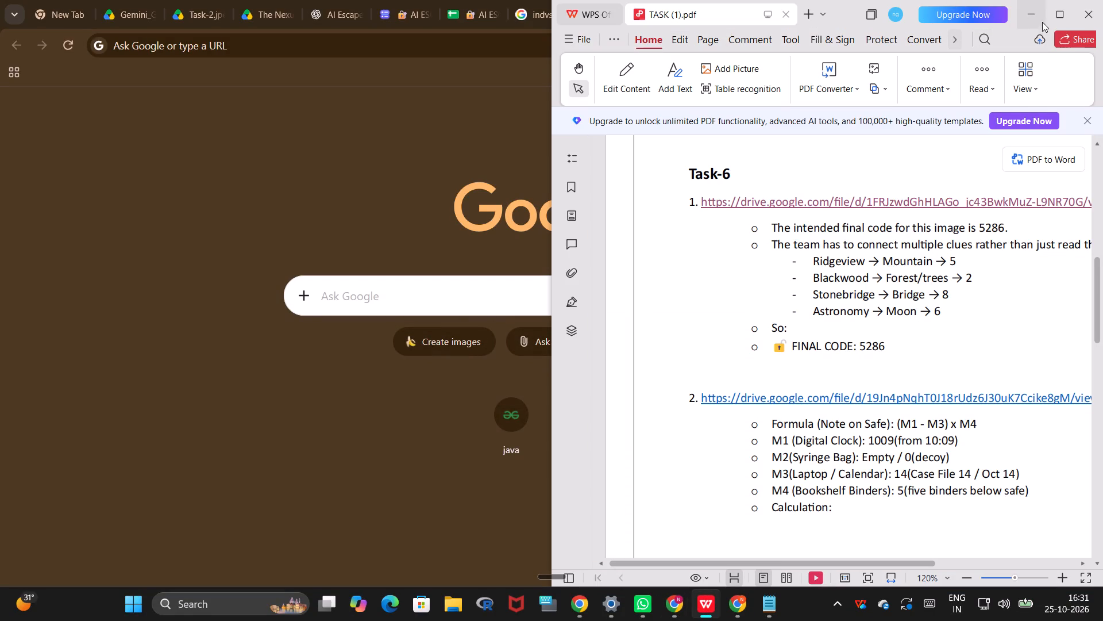
pyautogui.click(1054, 17)
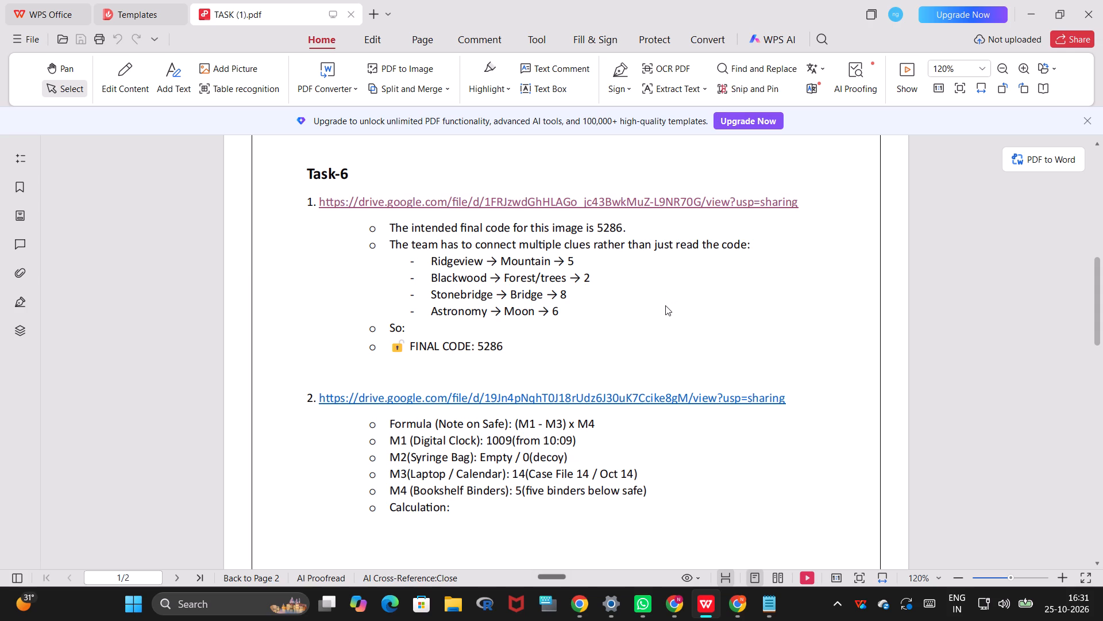
# Read through the PDF's entries from TASK-1 to Task-6, then minimise the document to return to Chrome.
pyautogui.scroll(8, 665, 305)
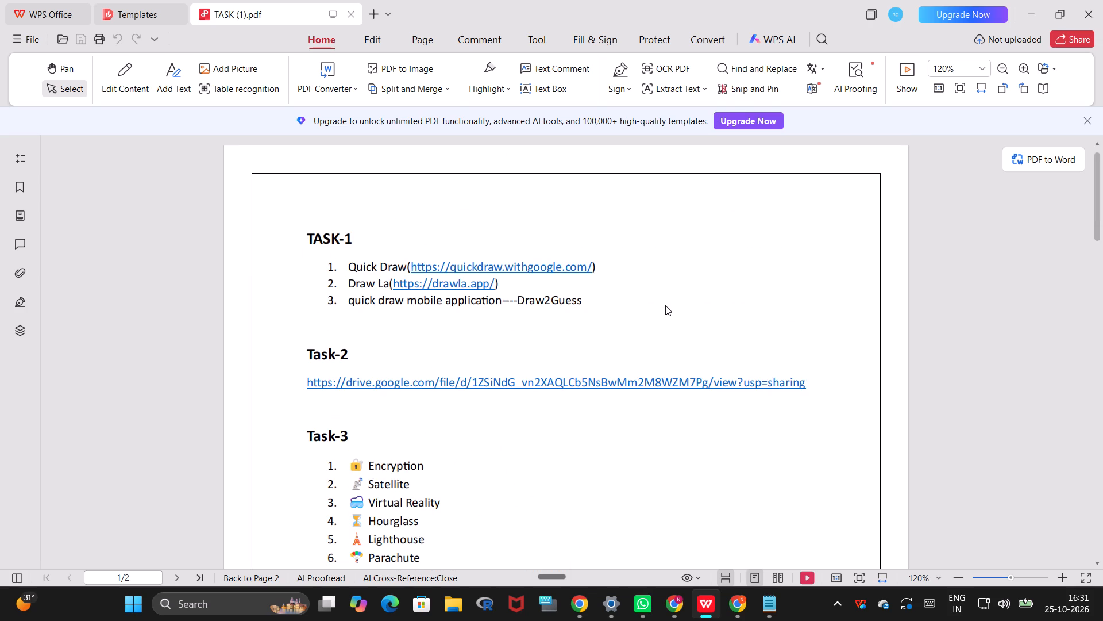
pyautogui.scroll(-1, 665, 305)
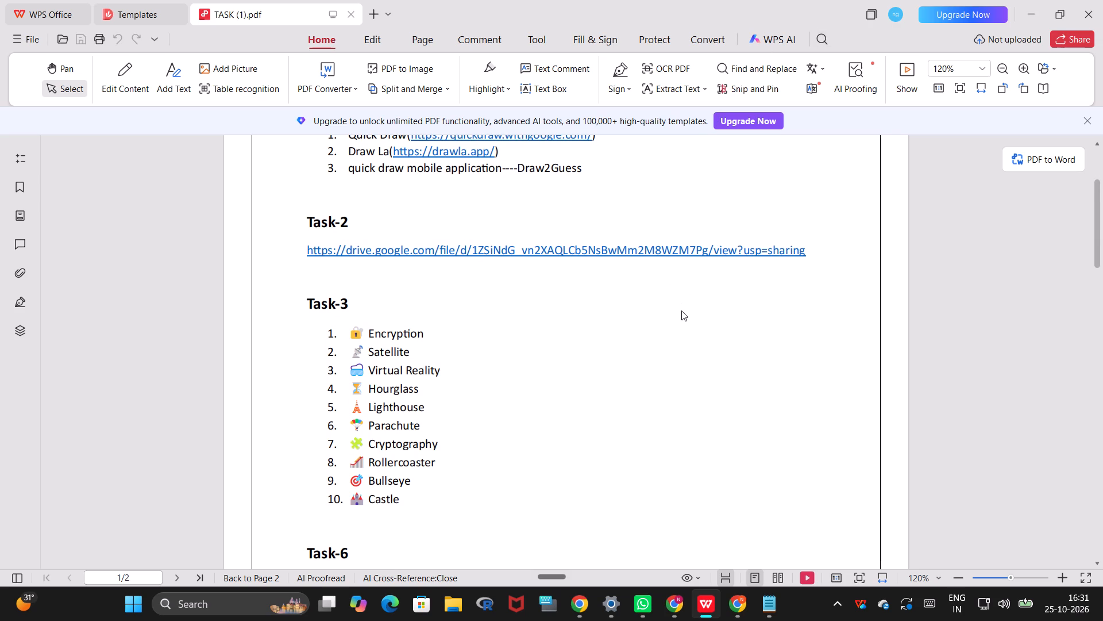
pyautogui.scroll(-2, 681, 310)
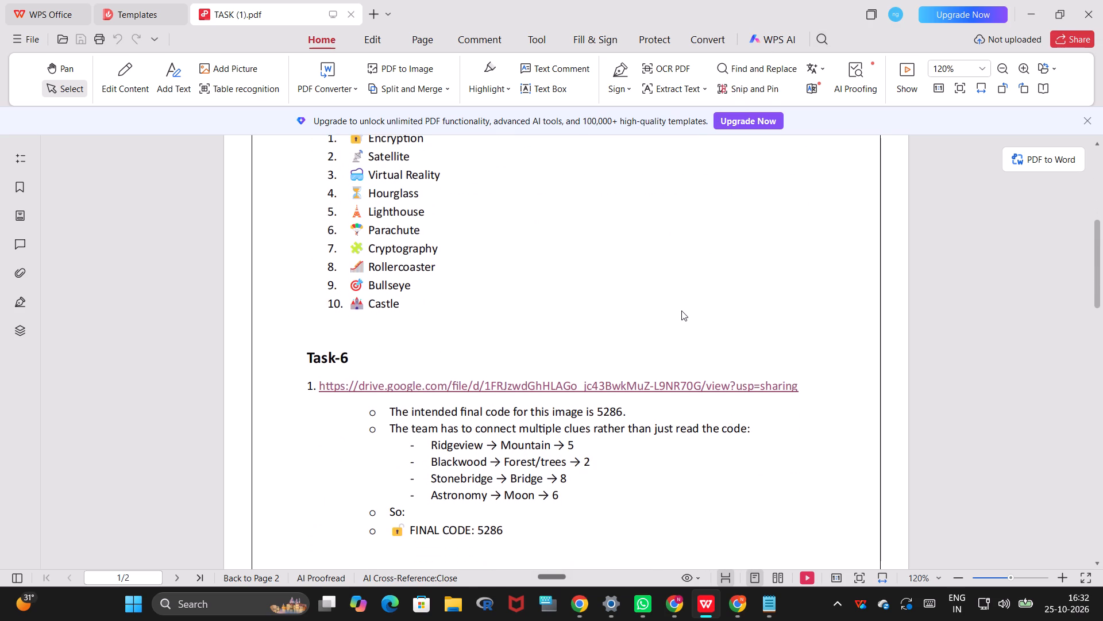
pyautogui.scroll(-1, 681, 310)
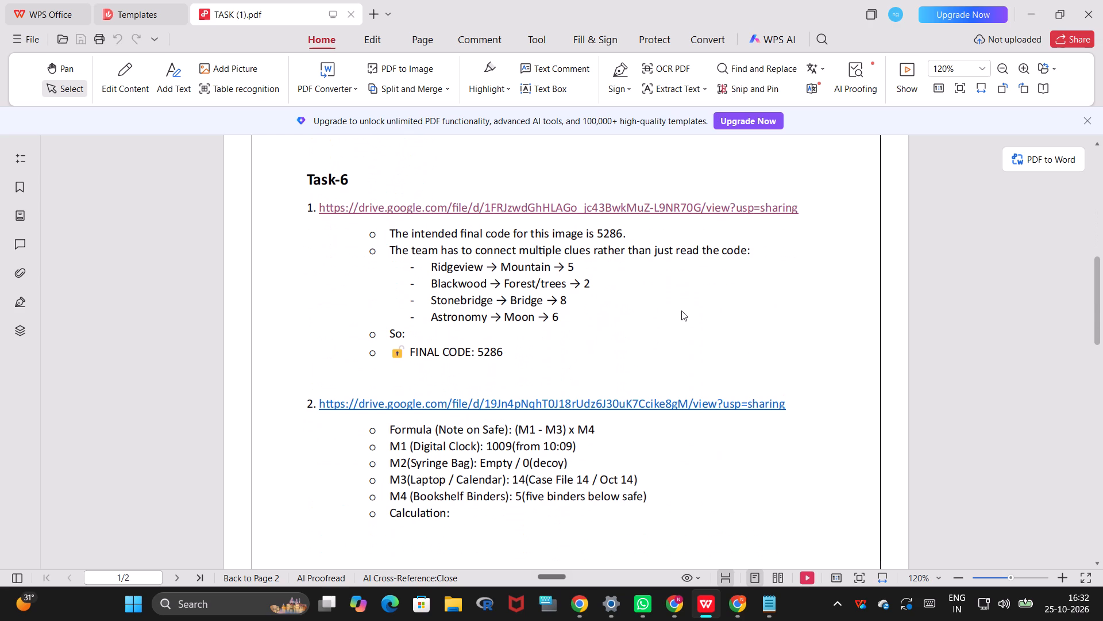
pyautogui.click(1029, 9)
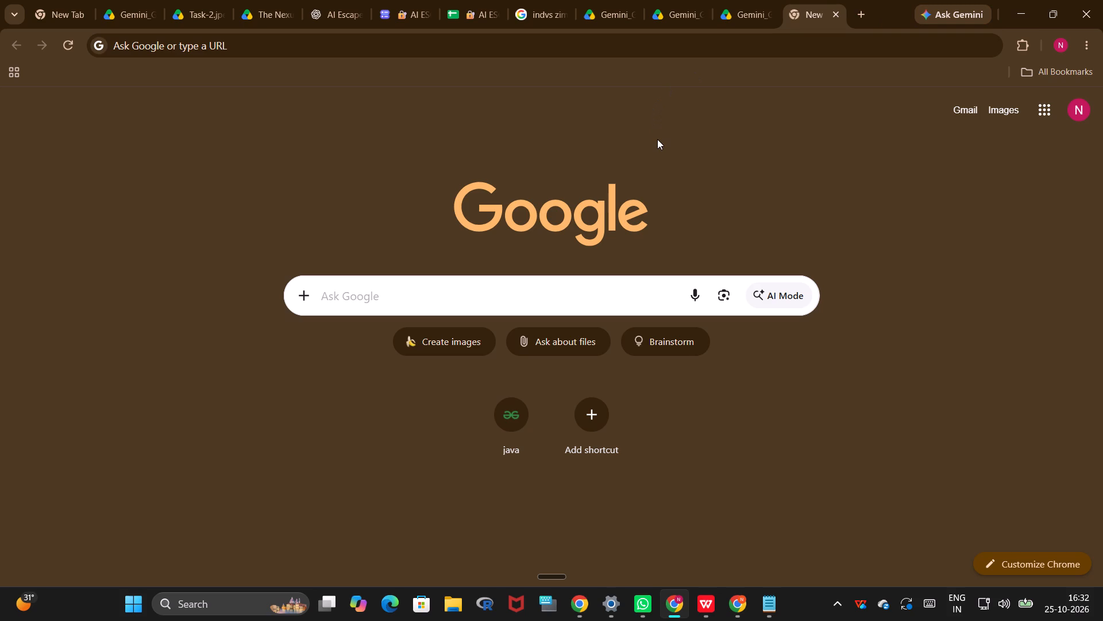
# Check the last Gemini-generated image tab from Google Drive and return to the New Tab page beside it.
pyautogui.click(739, 0)
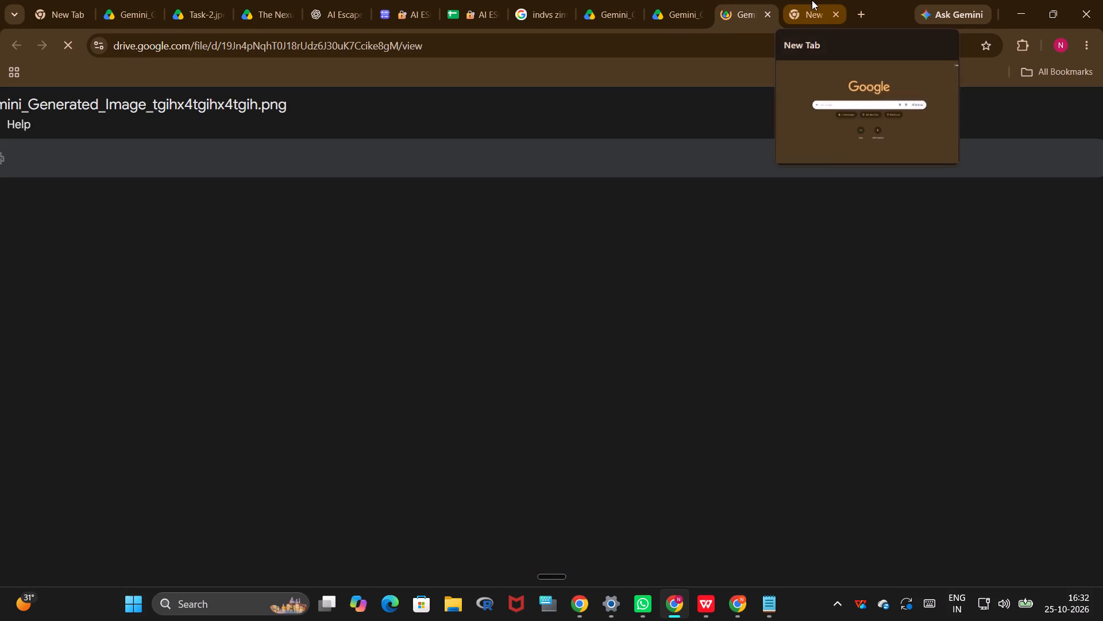
pyautogui.click(812, 0)
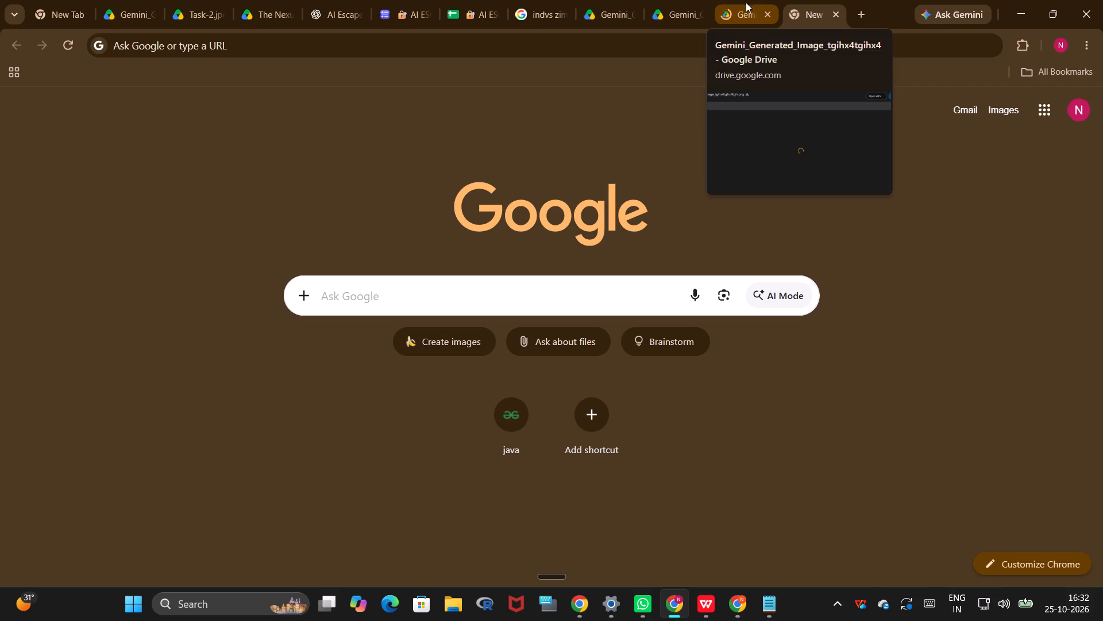
# Switch back to TASK (1).pdf in WPS Office and review it from Task-6 up to the TASK-1 section.
pyautogui.click(698, 605)
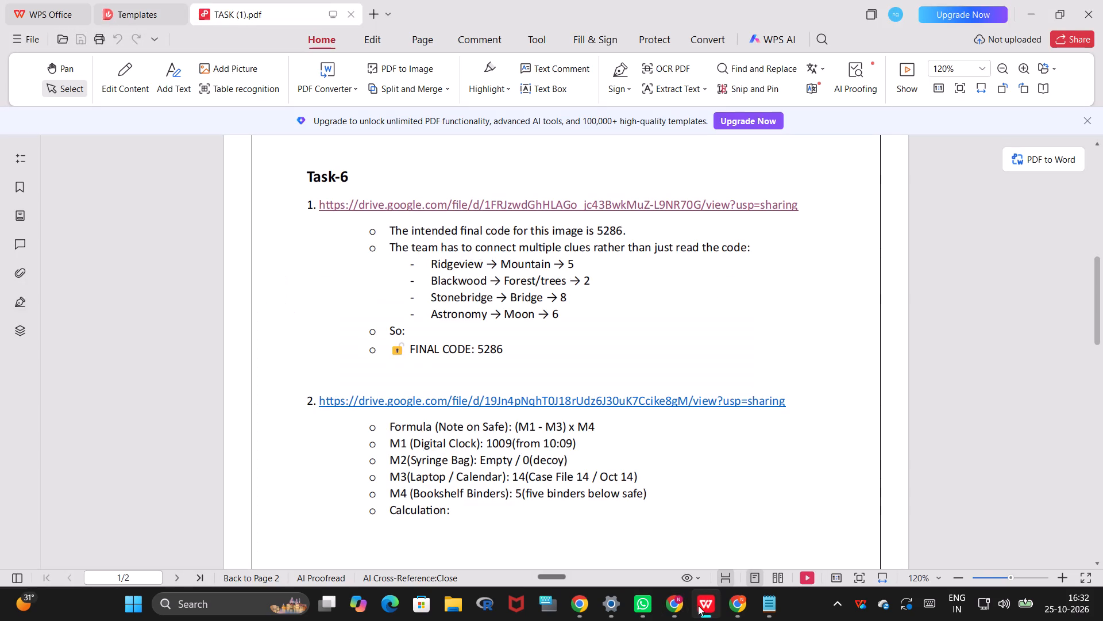
pyautogui.scroll(1, 618, 374)
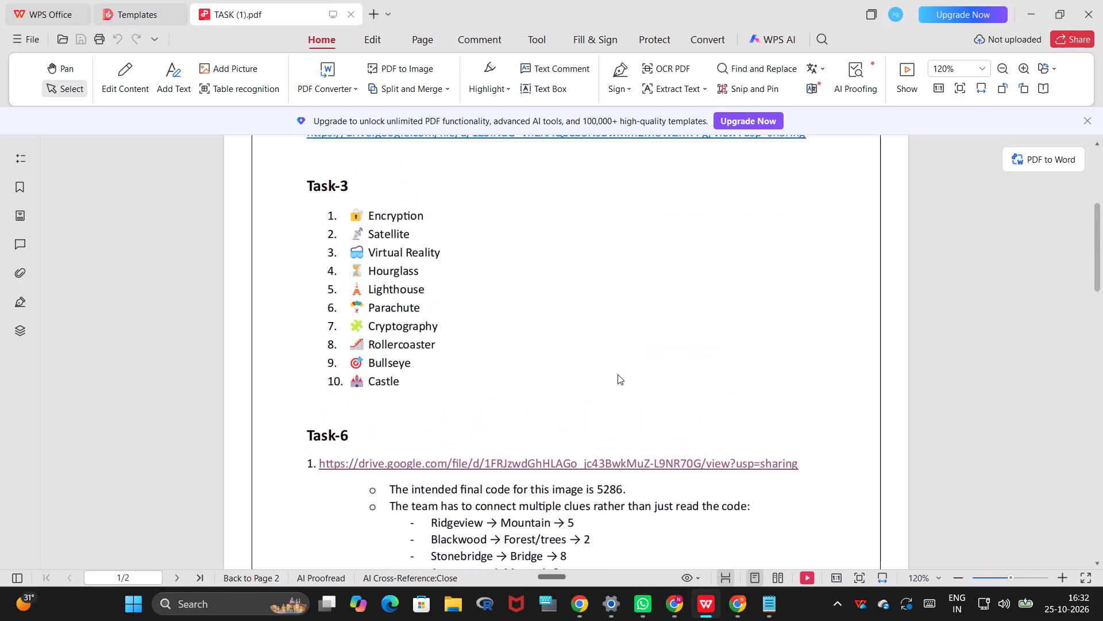
pyautogui.scroll(3, 618, 374)
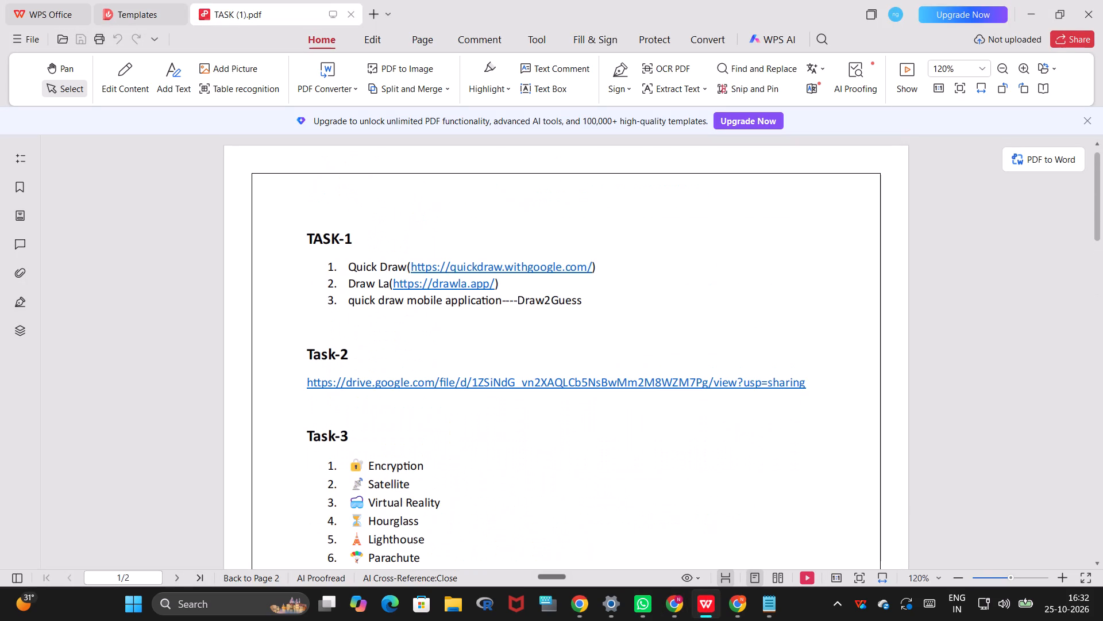
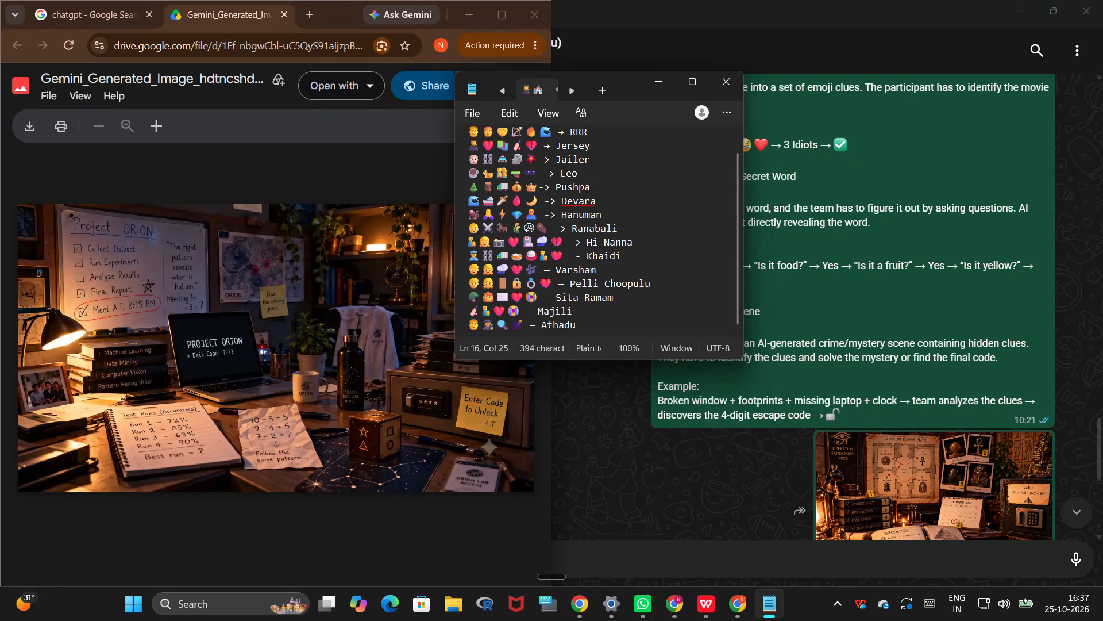
# In the Notepad emoji list, number the RRR, Jersey, Jailer and Leo lines 1) to 4) and place the cursor before Pushpa's line.
pyautogui.click(470, 133)
pyautogui.press('1')
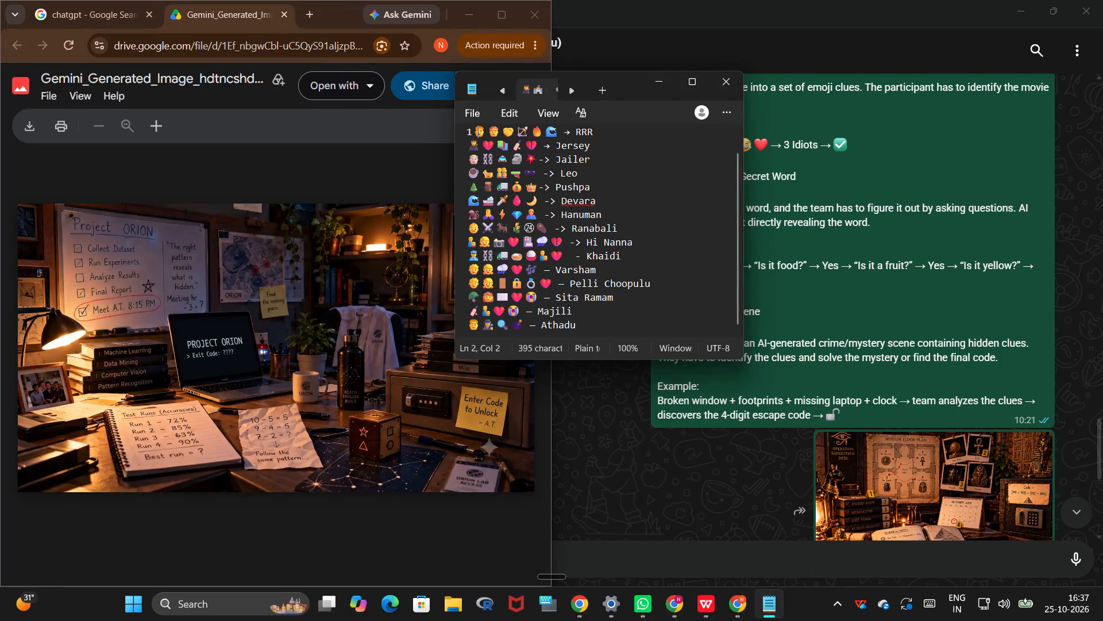
pyautogui.press('space')
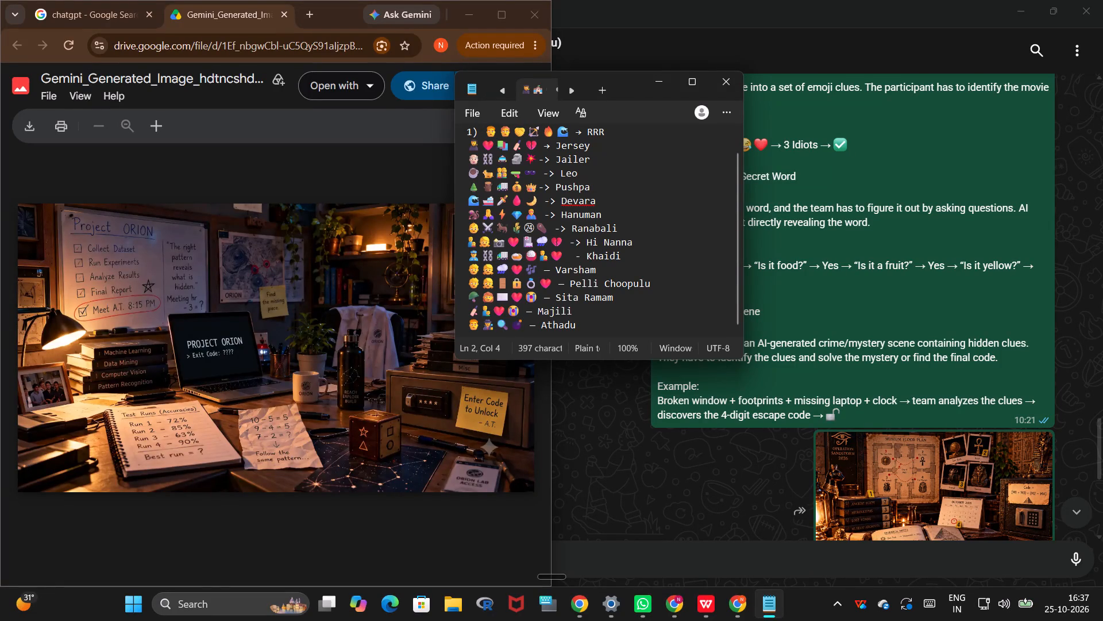
pyautogui.click(472, 141)
pyautogui.write('2)')
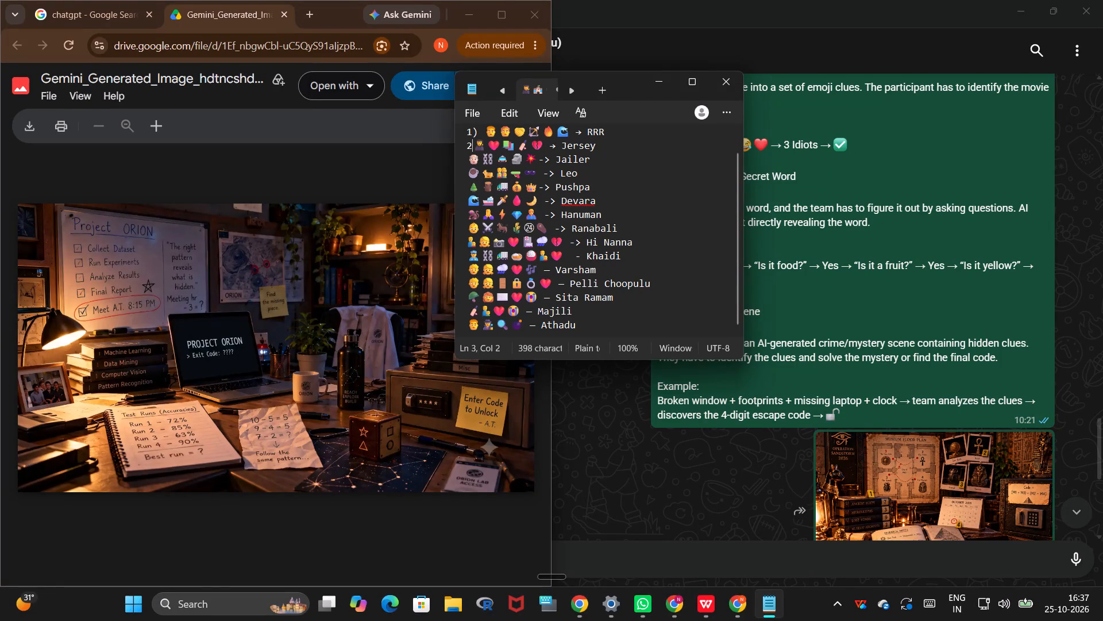
pyautogui.press('space')
pyautogui.click(470, 159)
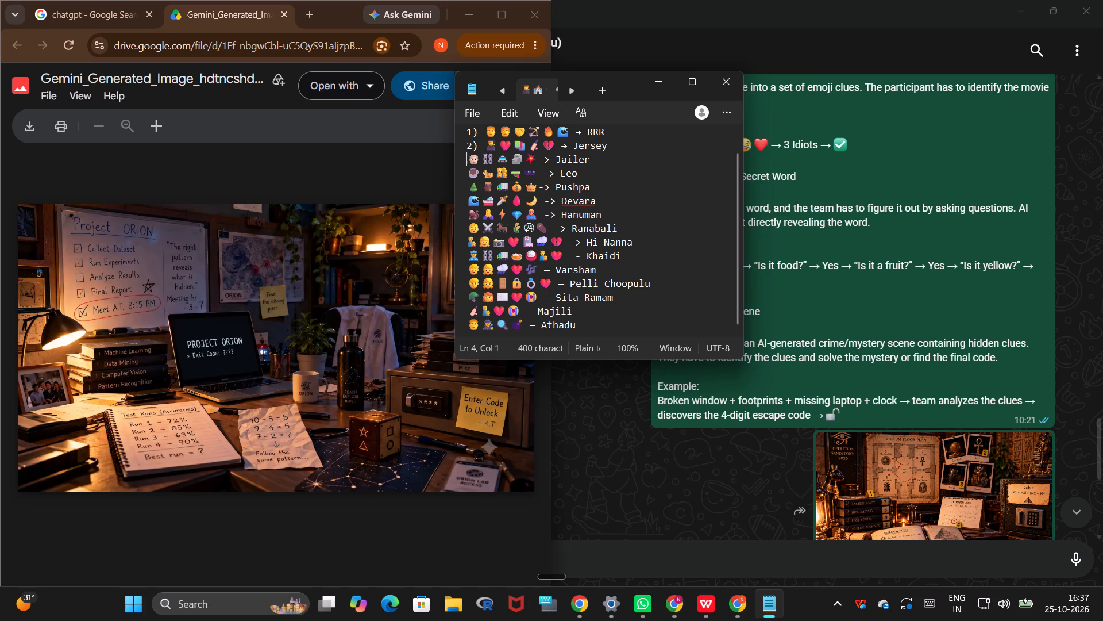
pyautogui.write('3)')
pyautogui.press('space')
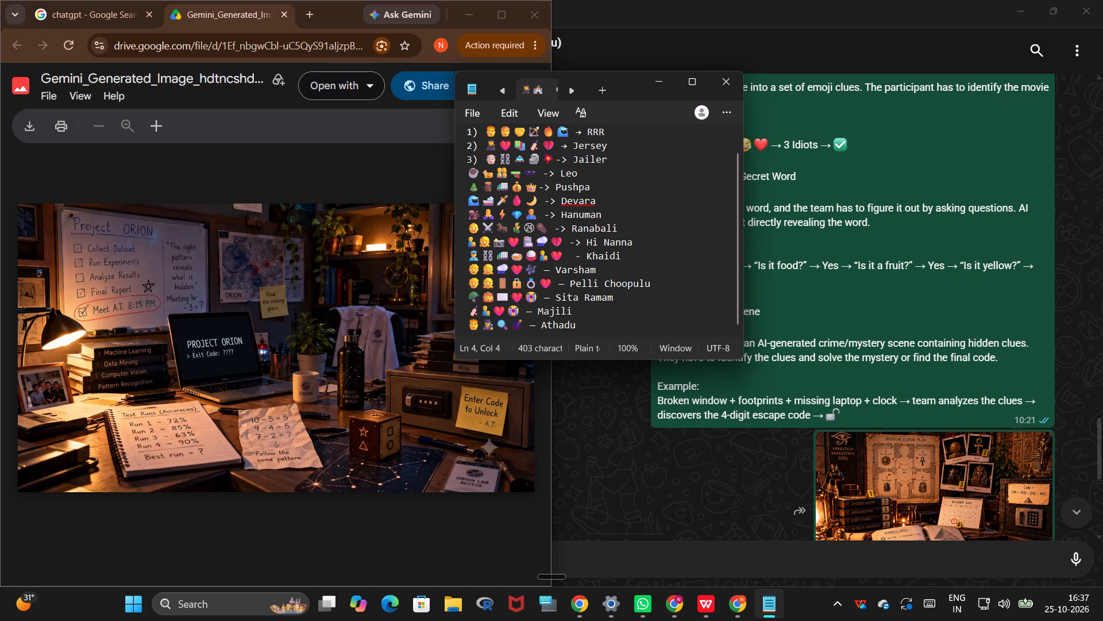
pyautogui.click(468, 177)
pyautogui.write('4)')
pyautogui.press('space')
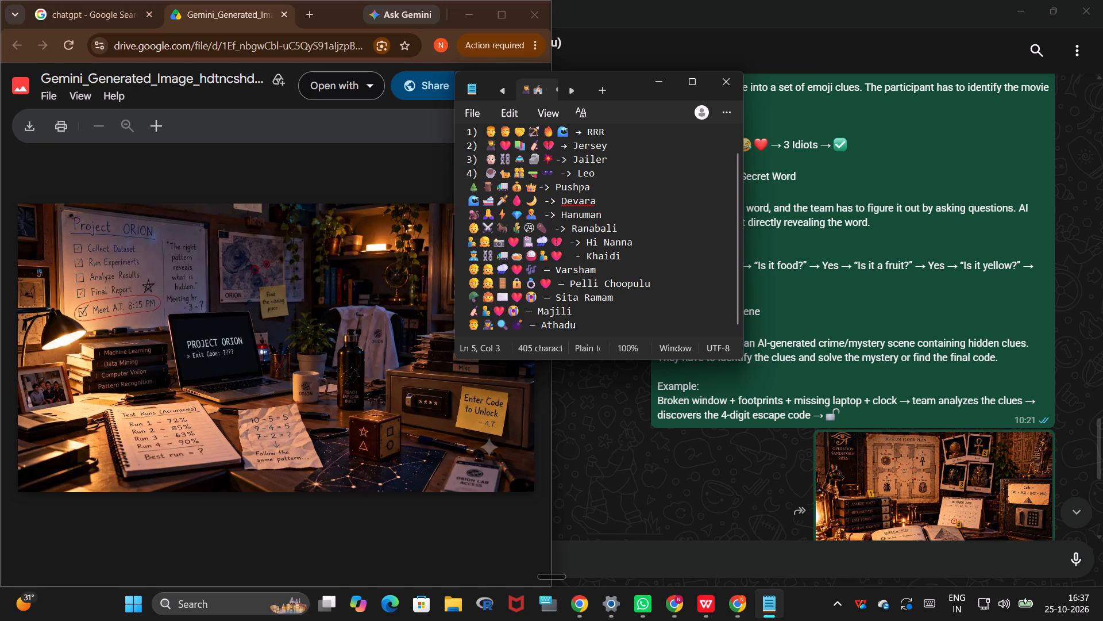
pyautogui.click(468, 185)
# Turn on the PC's mobile hotspot in the Windows quick settings.
pyautogui.click(1010, 620)
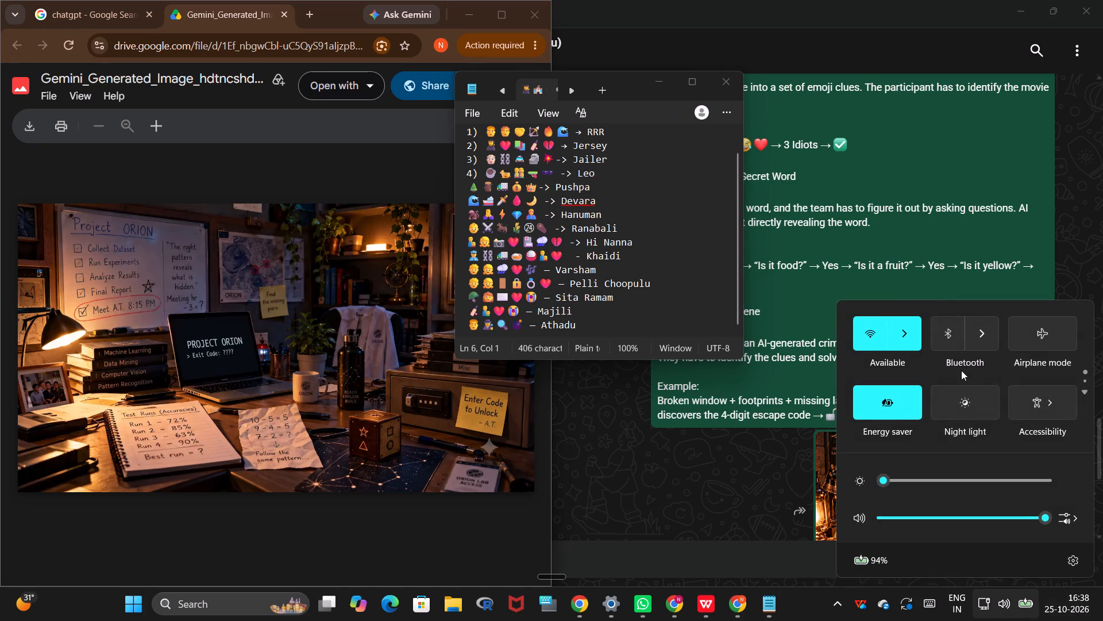
pyautogui.scroll(-1, 961, 370)
pyautogui.click(962, 349)
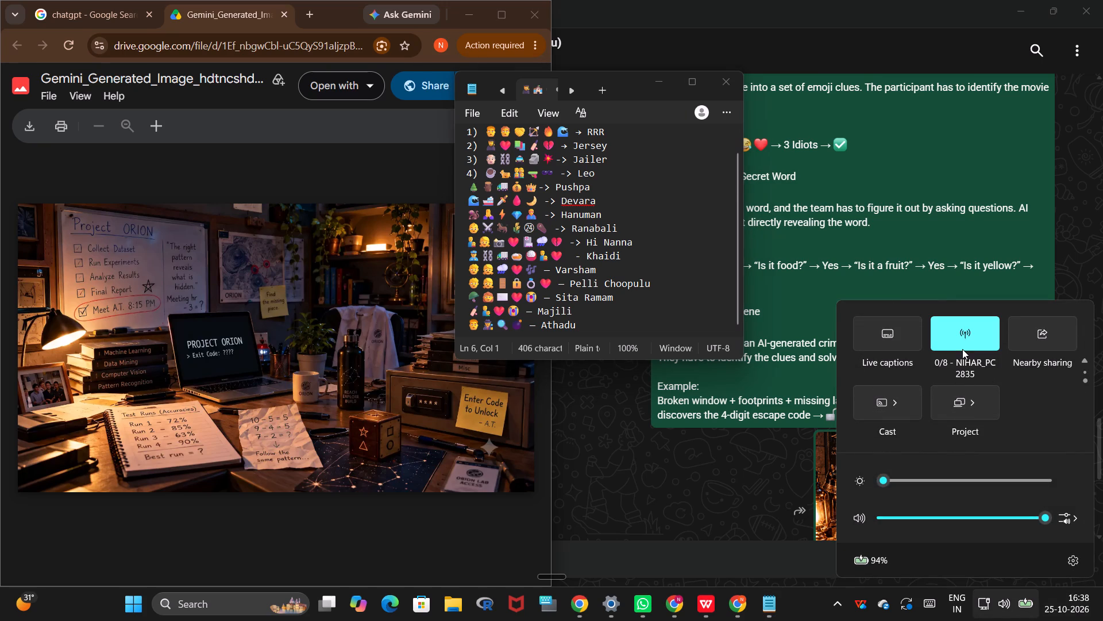
# In the Notepad emoji list, number the Pushpa, Devara and Hanuman lines 5) to 7), with a space after each number.
pyautogui.click(466, 188)
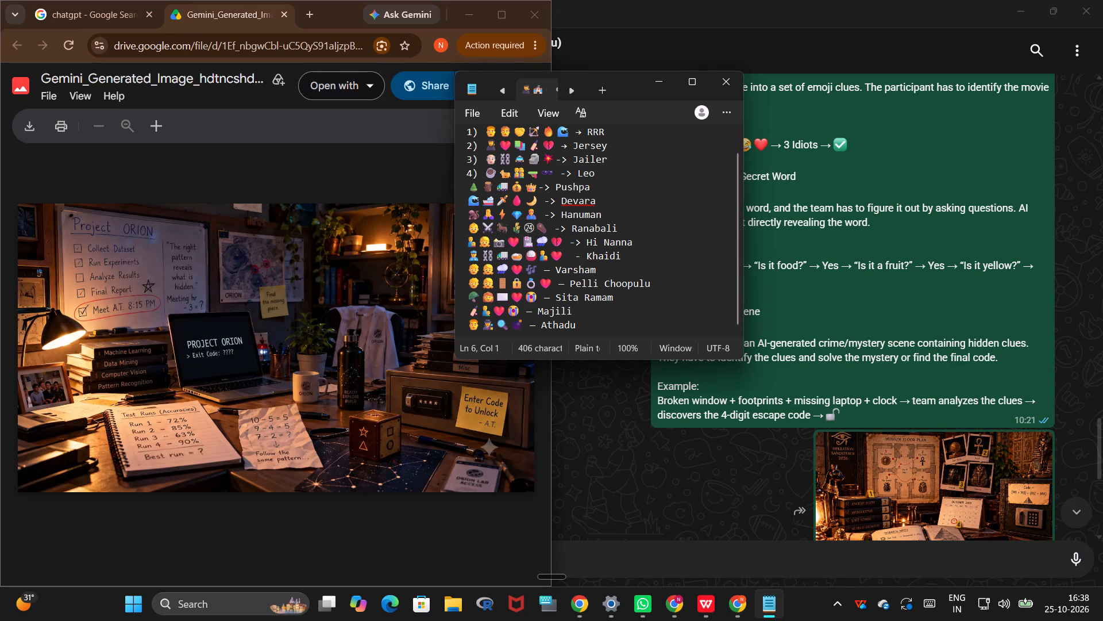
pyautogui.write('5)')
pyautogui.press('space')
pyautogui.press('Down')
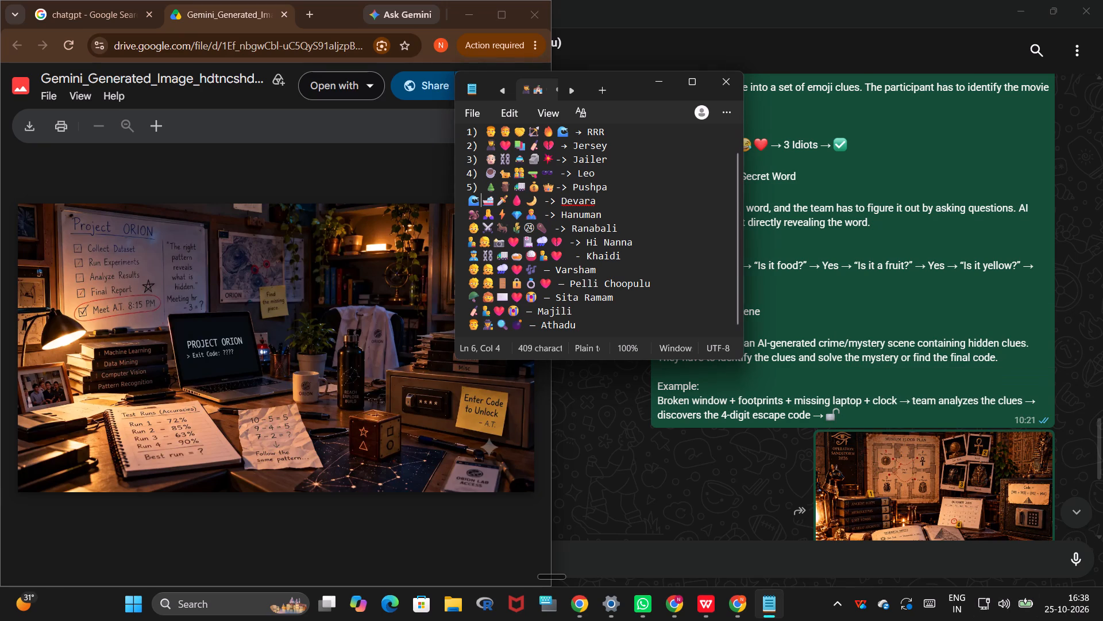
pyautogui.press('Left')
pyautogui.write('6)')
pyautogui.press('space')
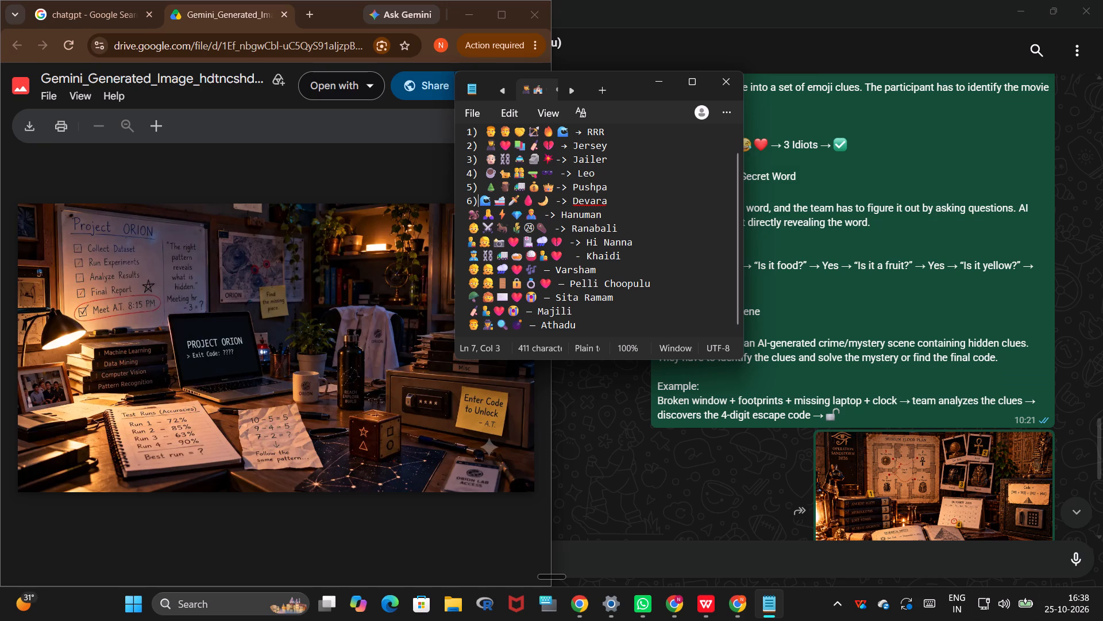
pyautogui.click(468, 213)
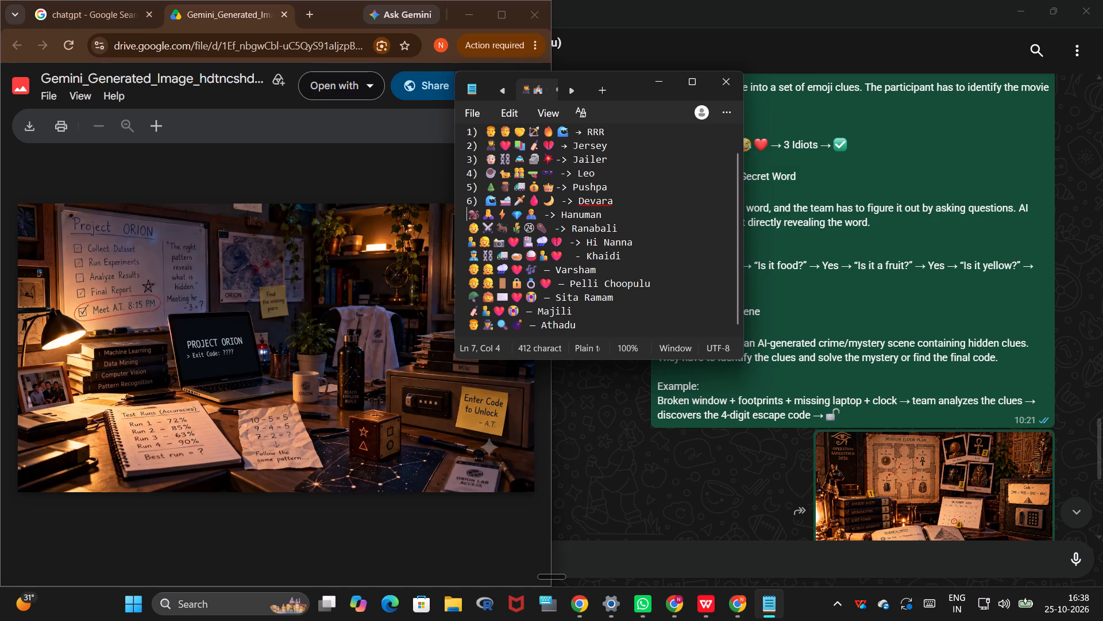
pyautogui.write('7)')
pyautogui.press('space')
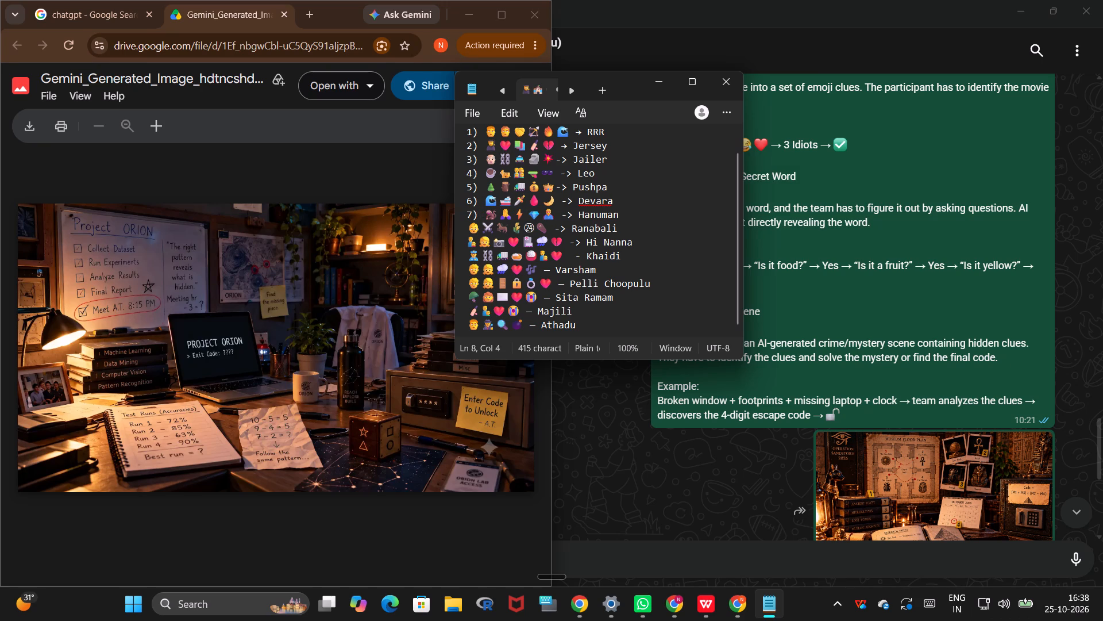
# Number the Ranabali, Hi Nanna, Khaidi and Varsham lines 8) to 11) in front of their emojis.
pyautogui.click(468, 233)
pyautogui.write('8)')
pyautogui.press('space')
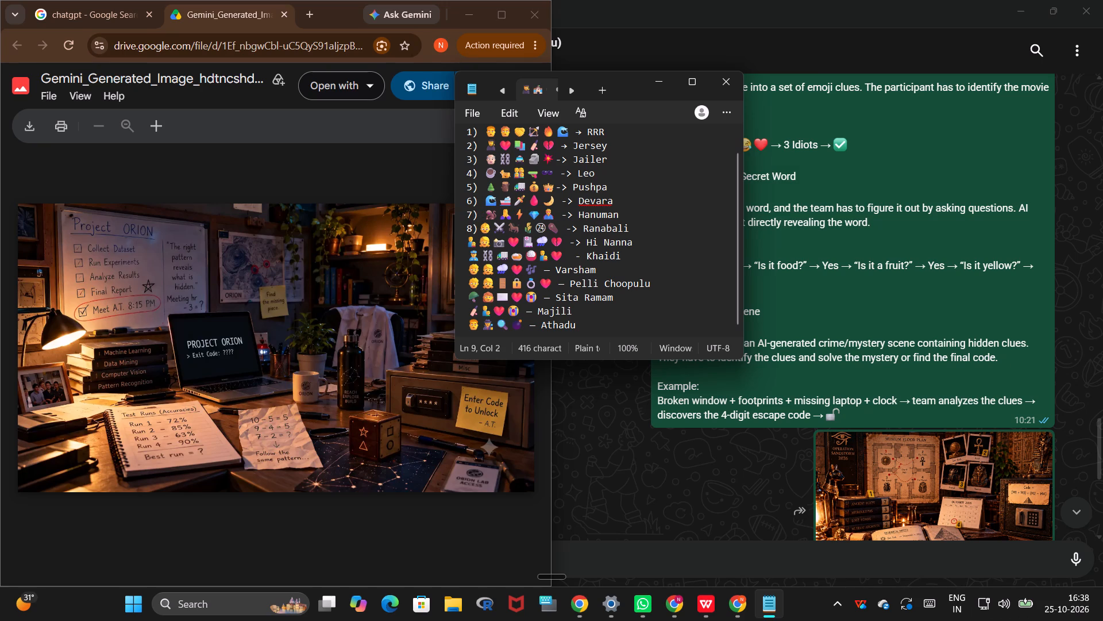
pyautogui.click(468, 248)
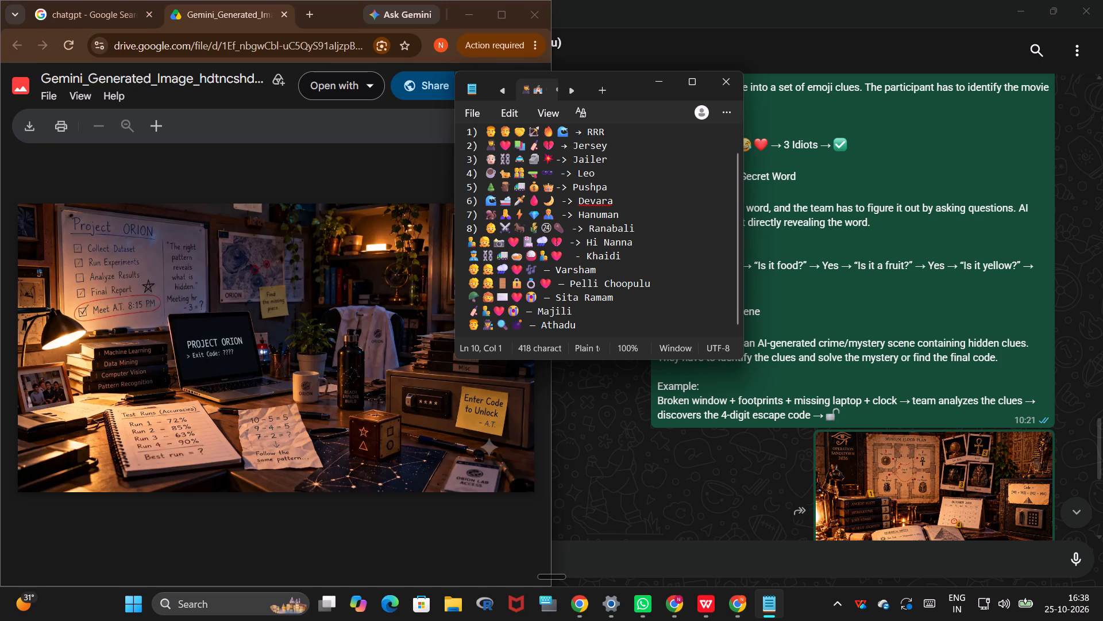
pyautogui.write('9)')
pyautogui.press('space')
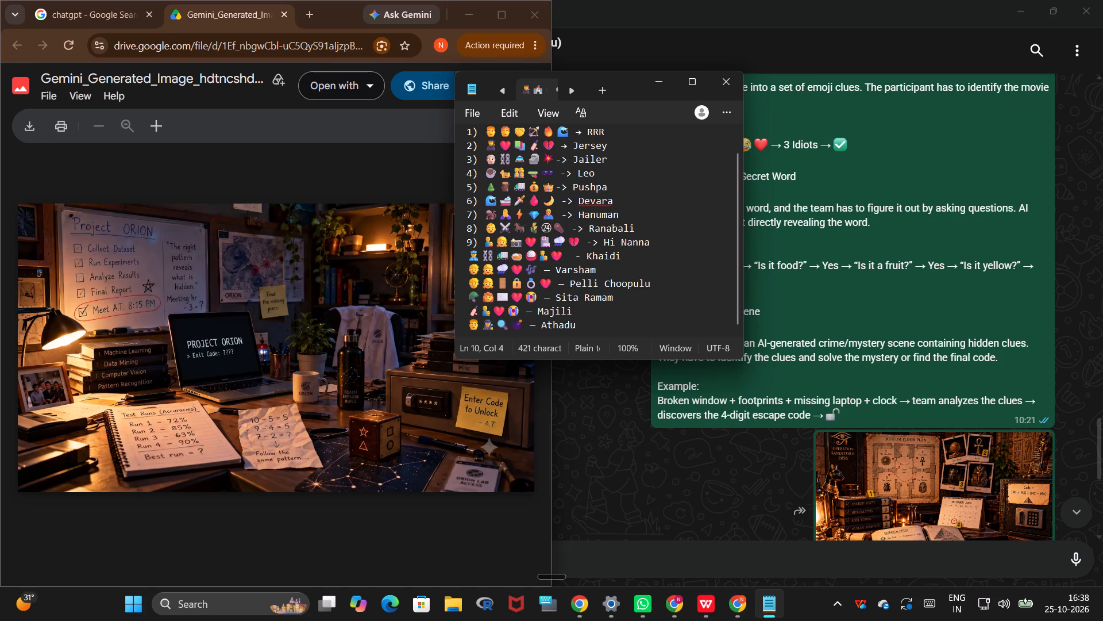
pyautogui.click(473, 260)
pyautogui.write('10)')
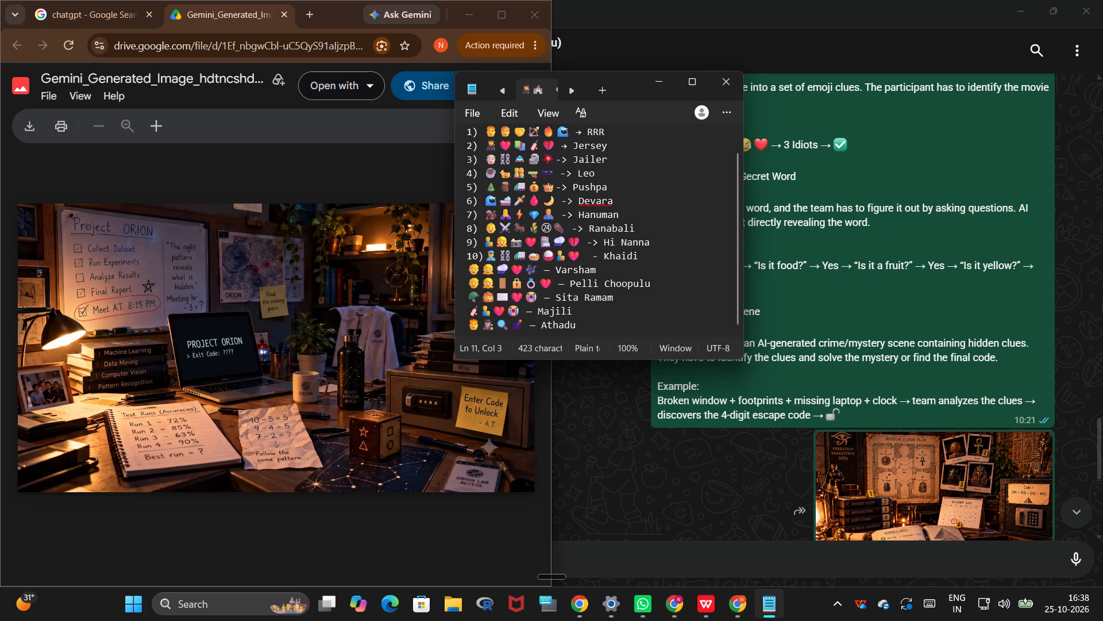
pyautogui.press('Down')
pyautogui.press('Left')
pyautogui.write('11)')
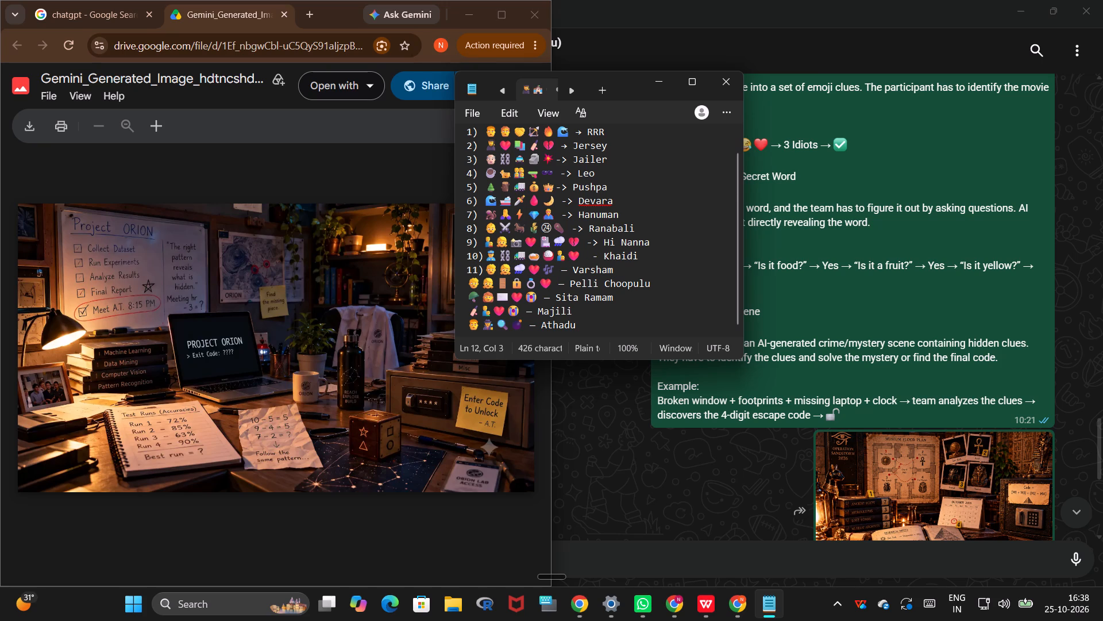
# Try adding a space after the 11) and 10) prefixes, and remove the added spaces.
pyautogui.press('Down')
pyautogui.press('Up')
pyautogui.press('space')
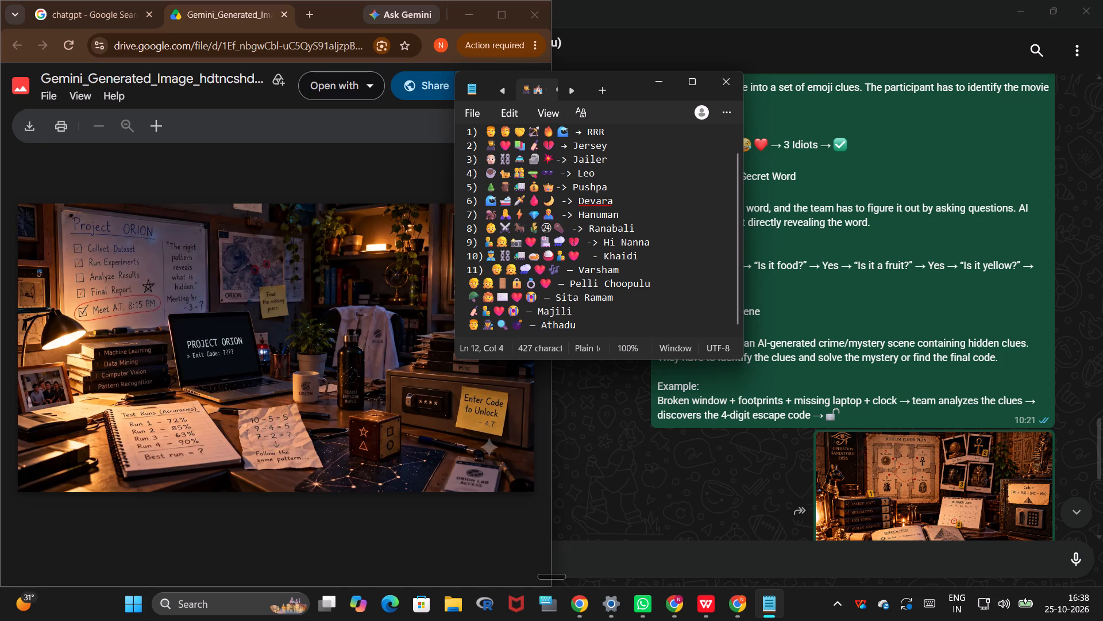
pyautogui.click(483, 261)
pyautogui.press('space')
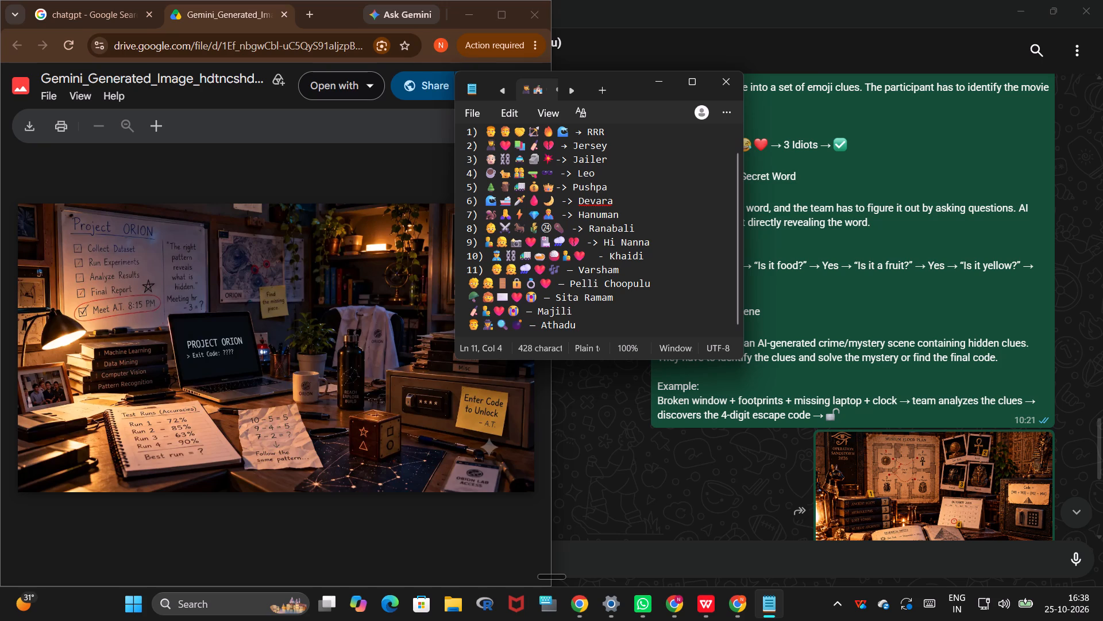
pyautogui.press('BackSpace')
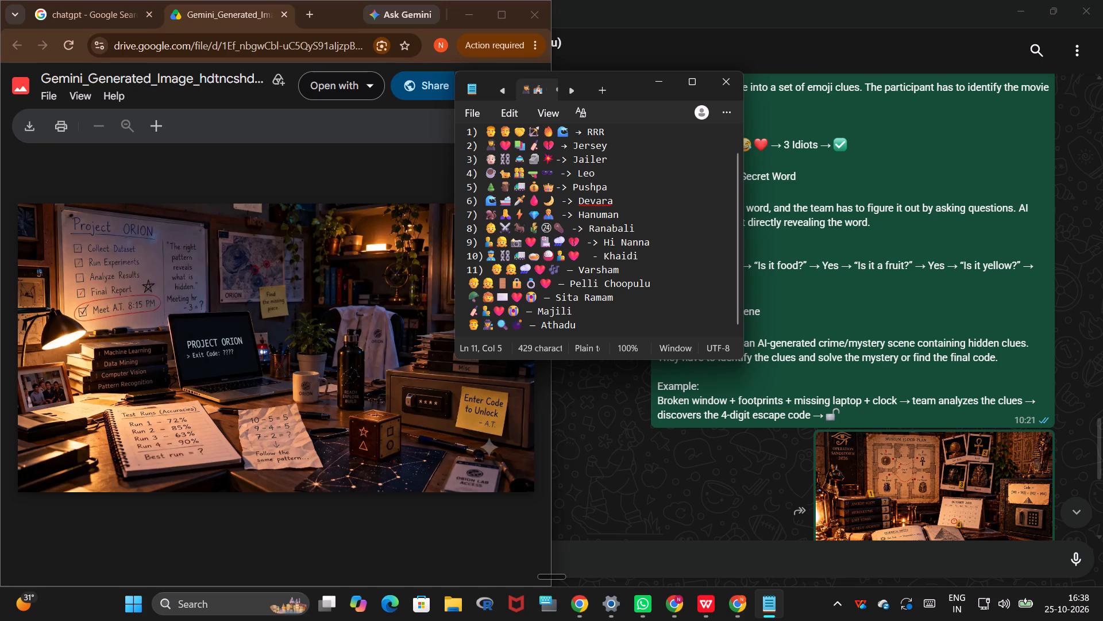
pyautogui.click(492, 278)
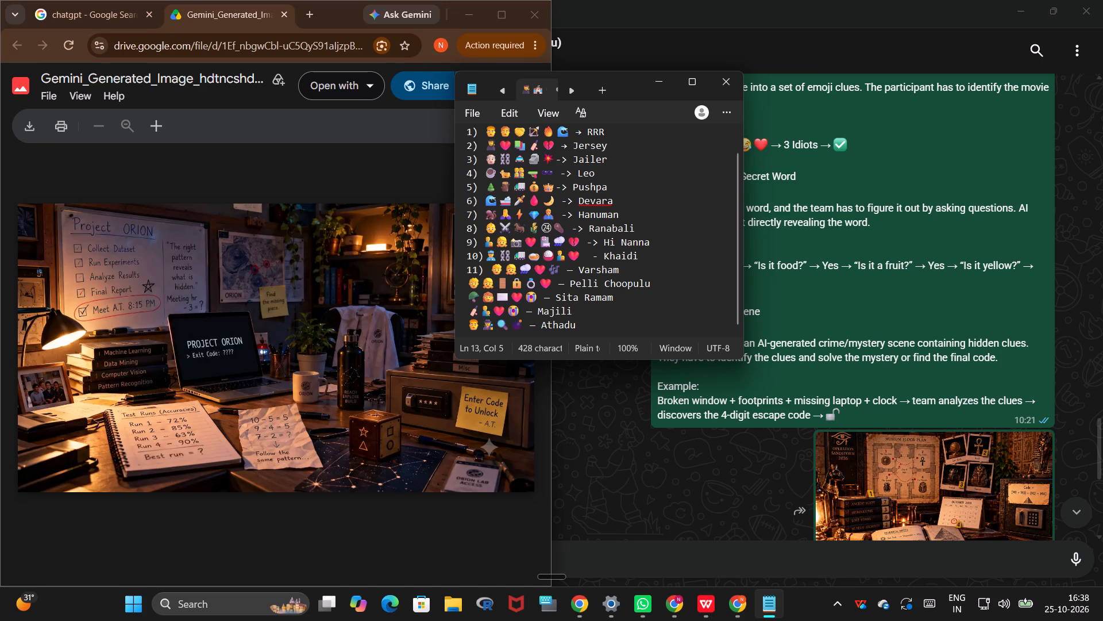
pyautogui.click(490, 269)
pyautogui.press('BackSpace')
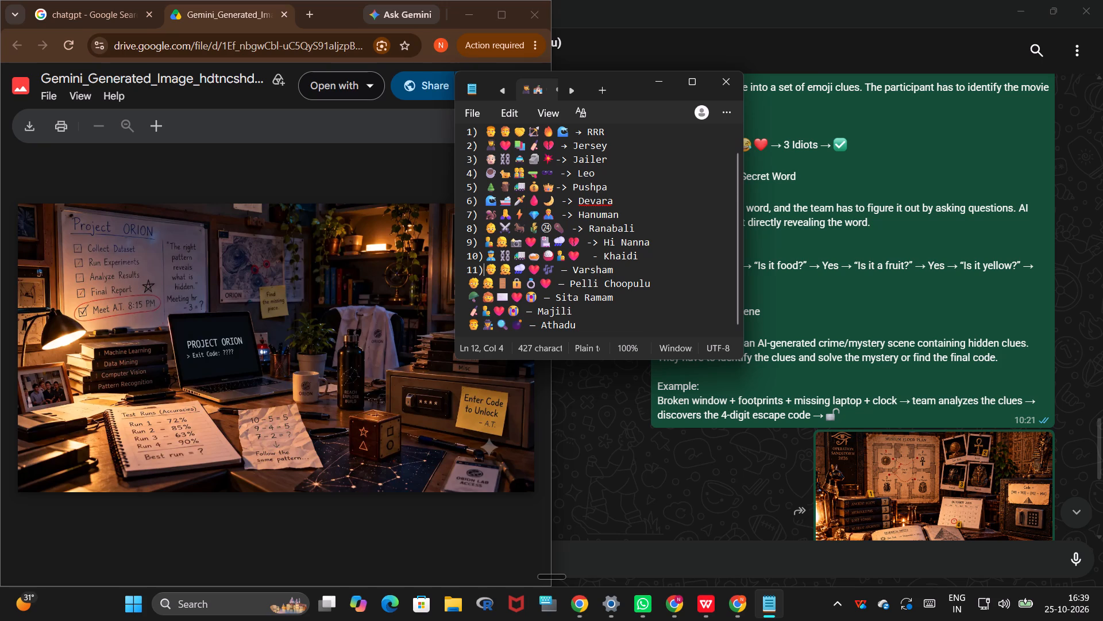
# Number the Pelli Choopulu, Sita Ramam, Majili and Athadu lines 12) to 15), each followed by a space.
pyautogui.click(471, 283)
pyautogui.write('12)')
pyautogui.press('space')
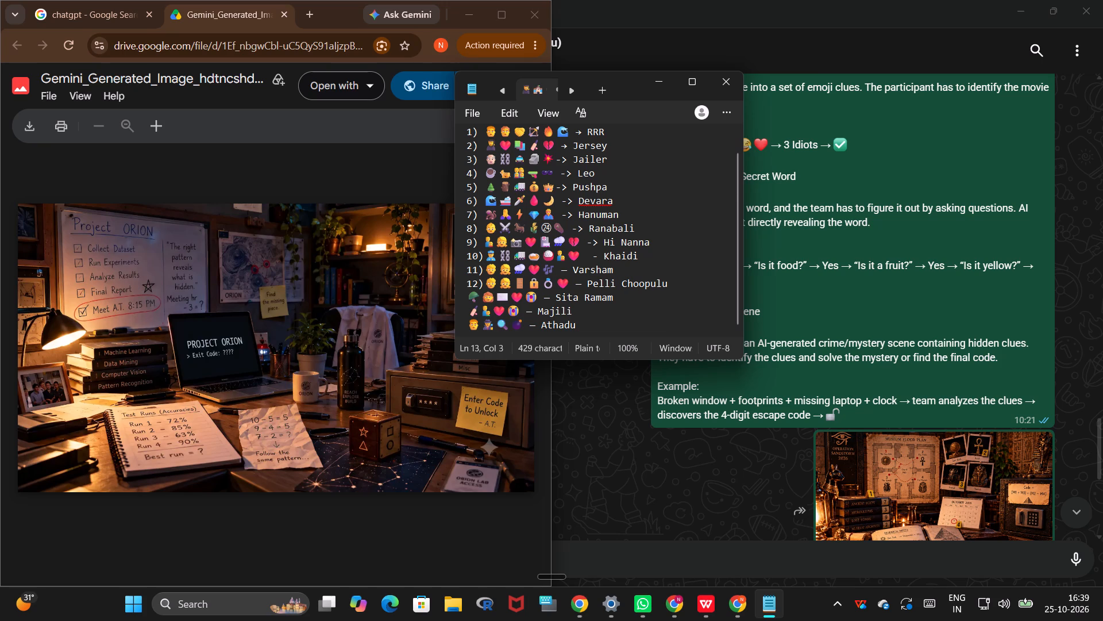
pyautogui.click(470, 296)
pyautogui.write('13)')
pyautogui.press('space')
pyautogui.click(469, 310)
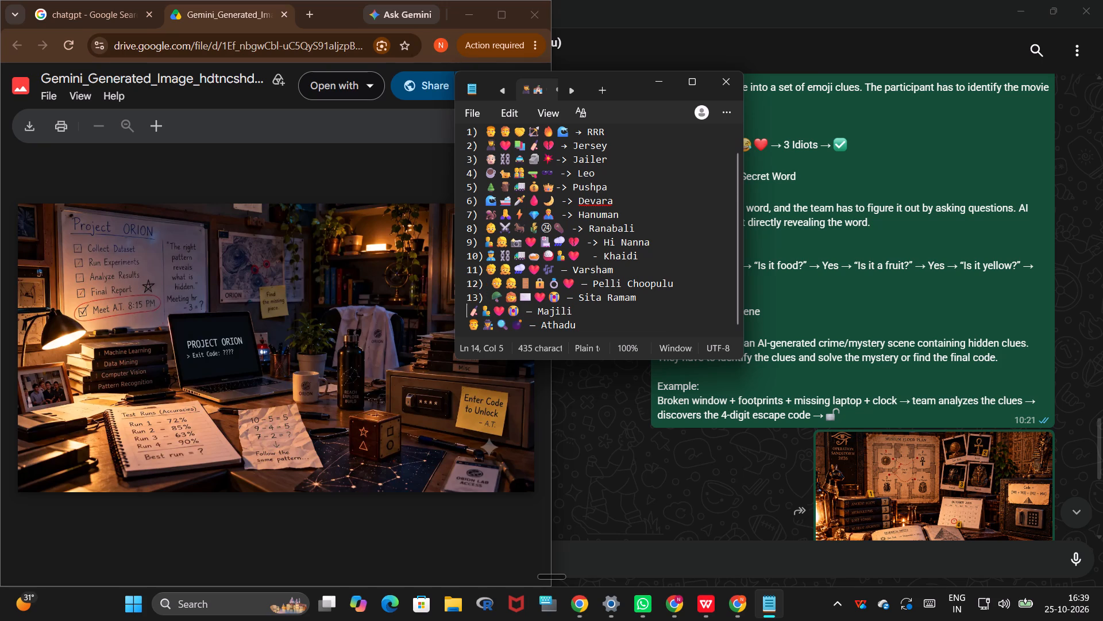
pyautogui.write('14)')
pyautogui.press('space')
pyautogui.scroll(-1, 469, 310)
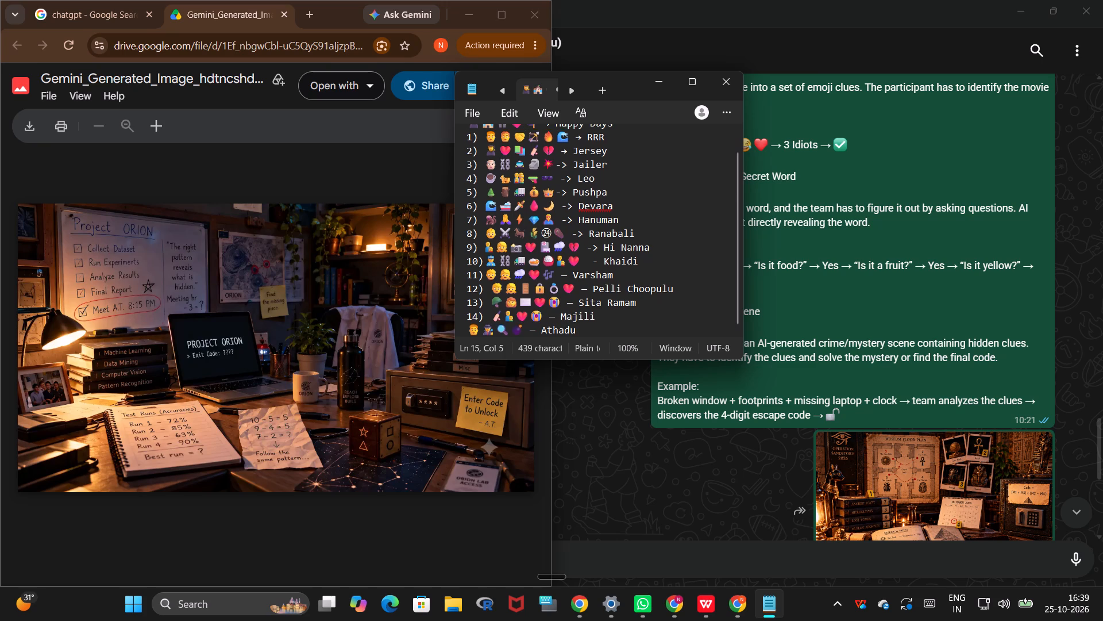
pyautogui.click(470, 333)
pyautogui.write('15)')
pyautogui.press('space')
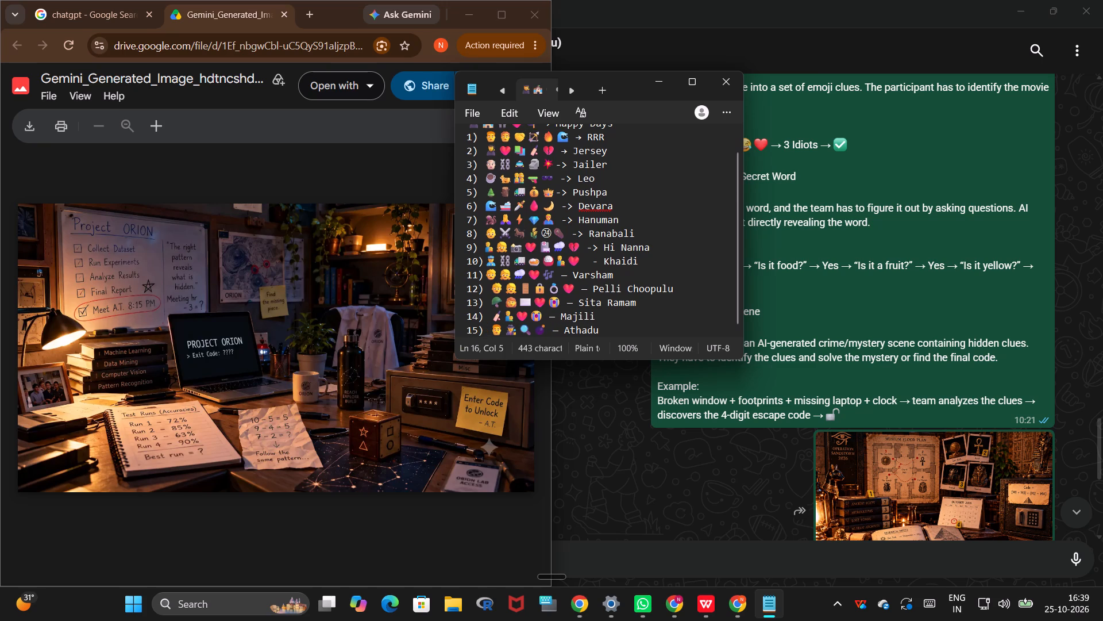
# Insert a space after the 11) and 10) prefixes on the Varsham and Khaidi lines.
pyautogui.scroll(-1, 529, 310)
pyautogui.click(489, 280)
pyautogui.press('space')
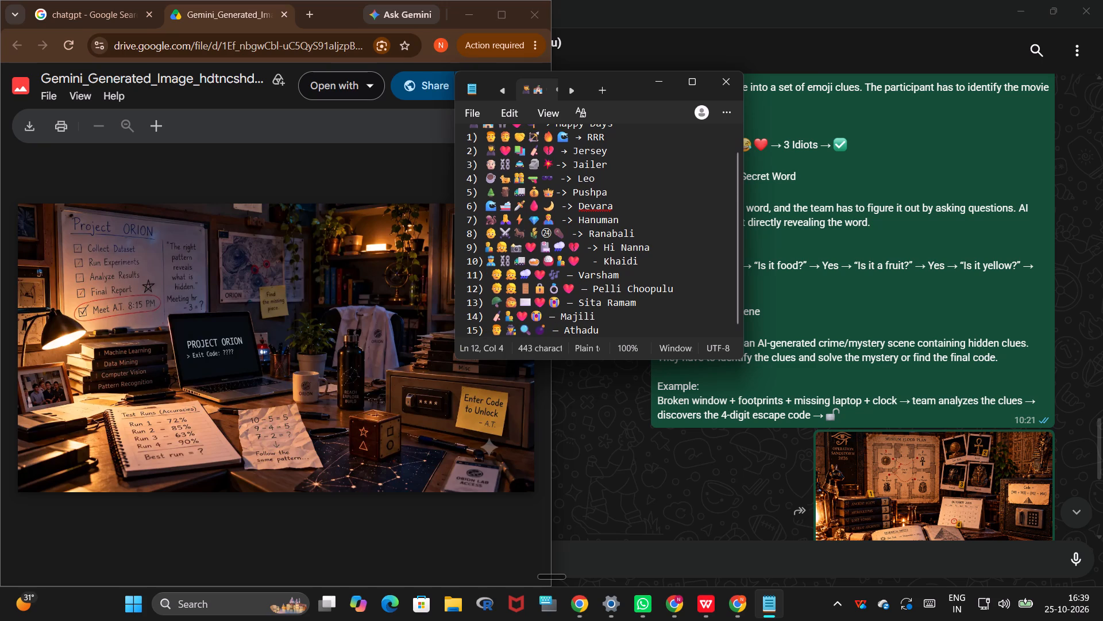
pyautogui.click(489, 265)
pyautogui.press('space')
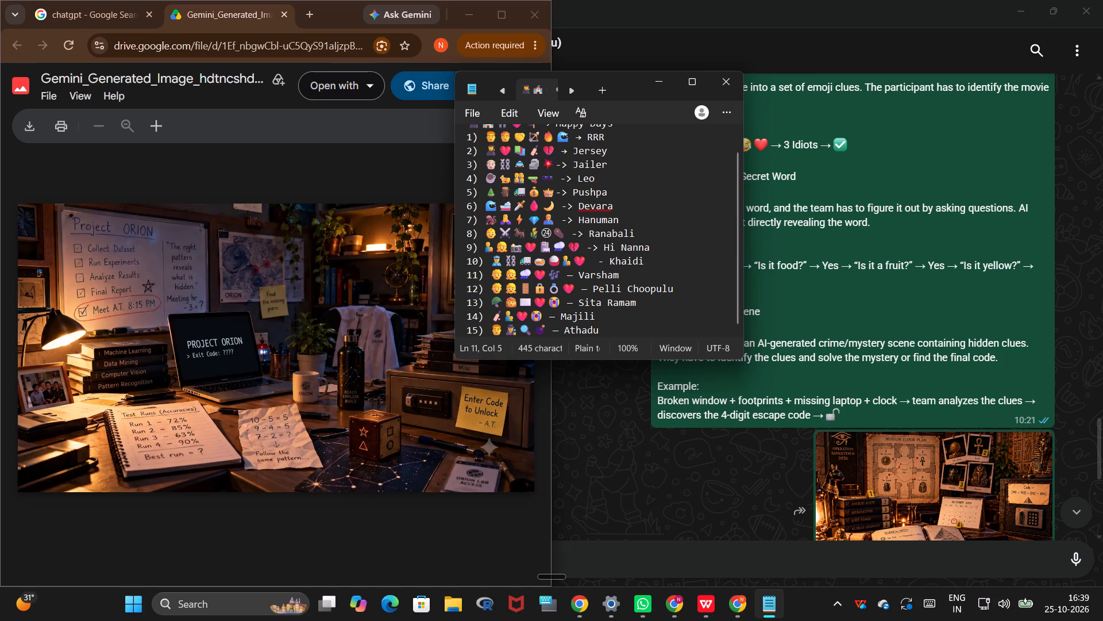
# Select the entire emoji movie list and copy it.
pyautogui.moveTo(600, 329); pyautogui.dragTo(663, 290)
pyautogui.scroll(-2, 663, 290)
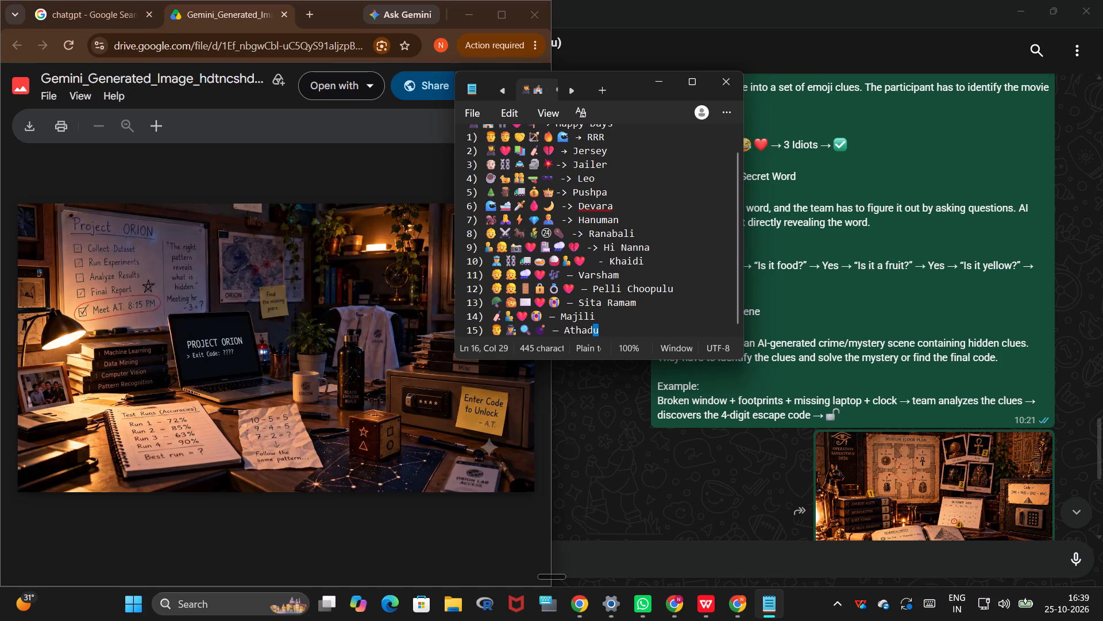
pyautogui.scroll(-1, 663, 290)
pyautogui.click(638, 306)
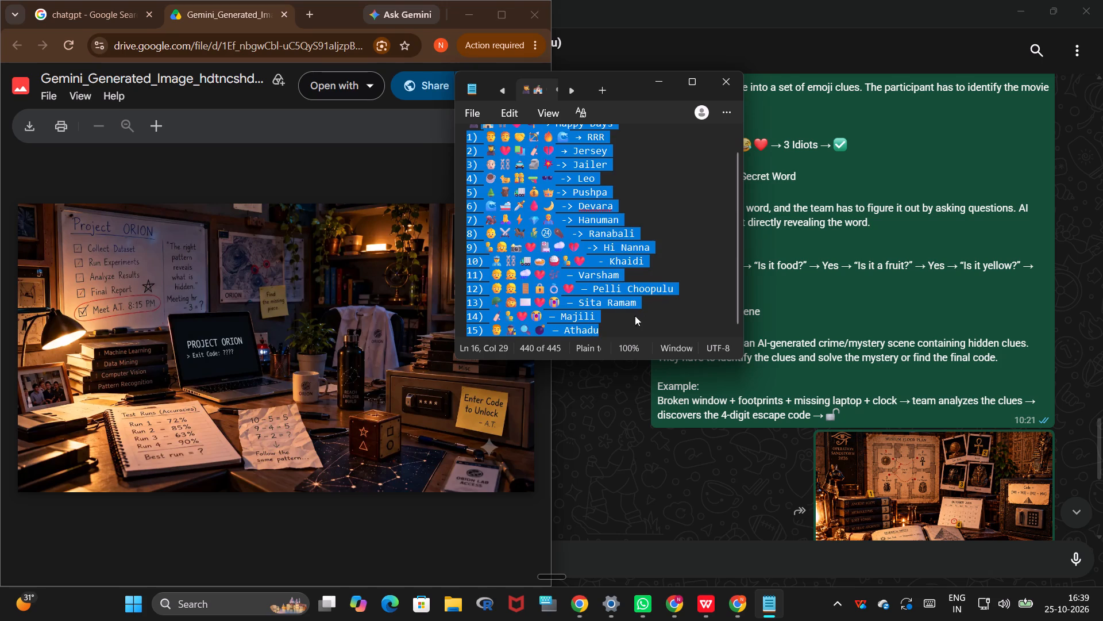
pyautogui.click(633, 325)
pyautogui.hotkey('ctrl', 'a')
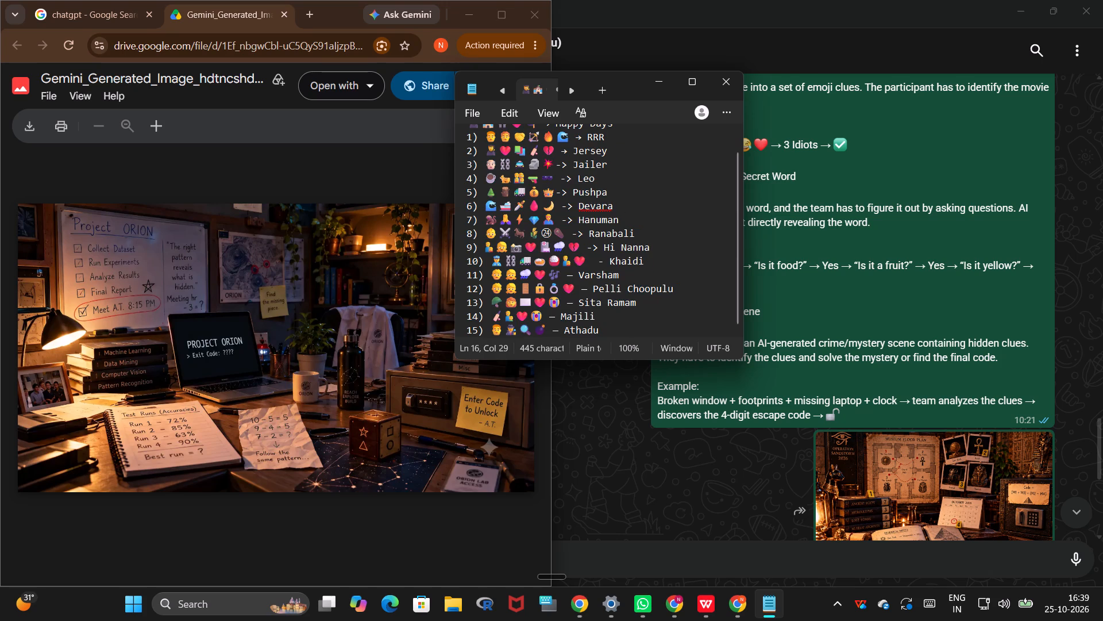
pyautogui.hotkey('ctrl', 'c')
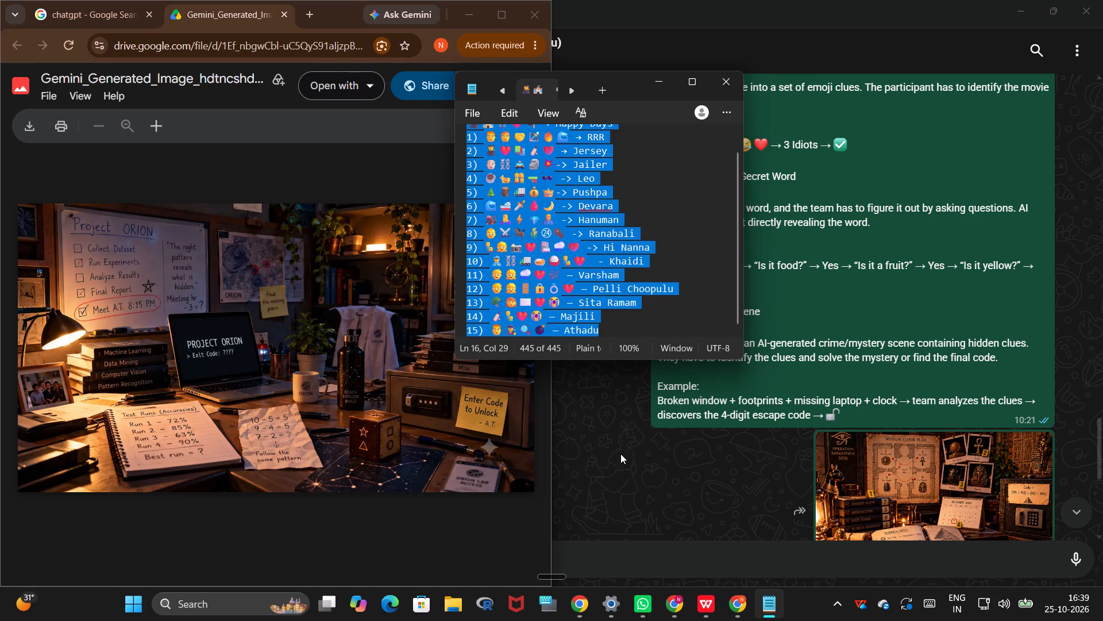
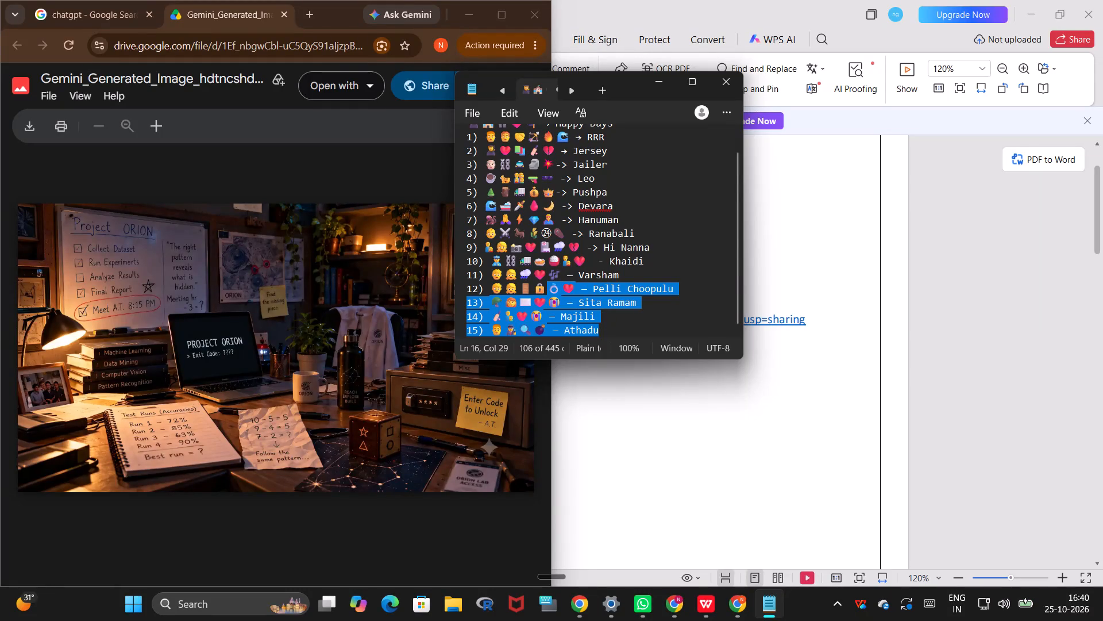
# Copy the unnumbered Happy Days line at the top of the emoji list and delete it from there.
pyautogui.click(604, 328)
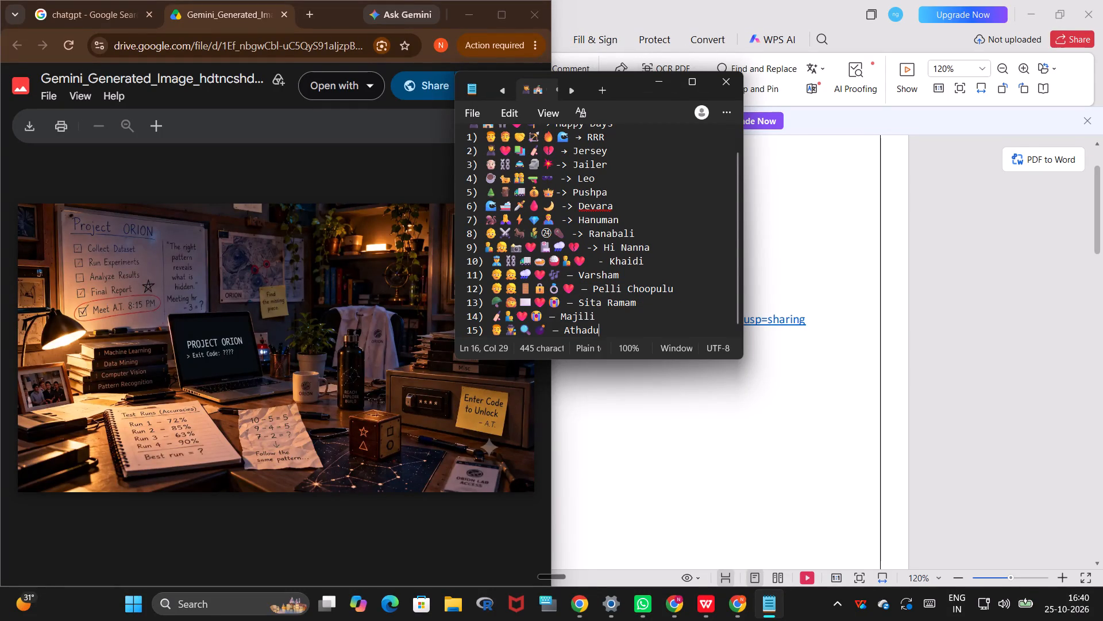
pyautogui.scroll(18, 601, 332)
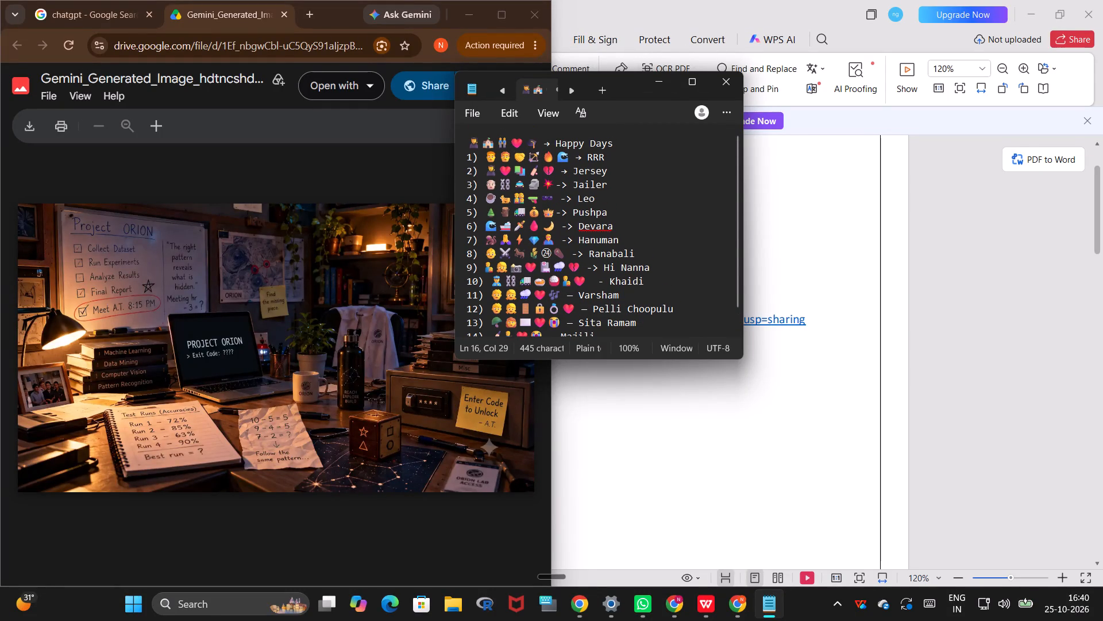
pyautogui.moveTo(635, 144); pyautogui.dragTo(468, 139)
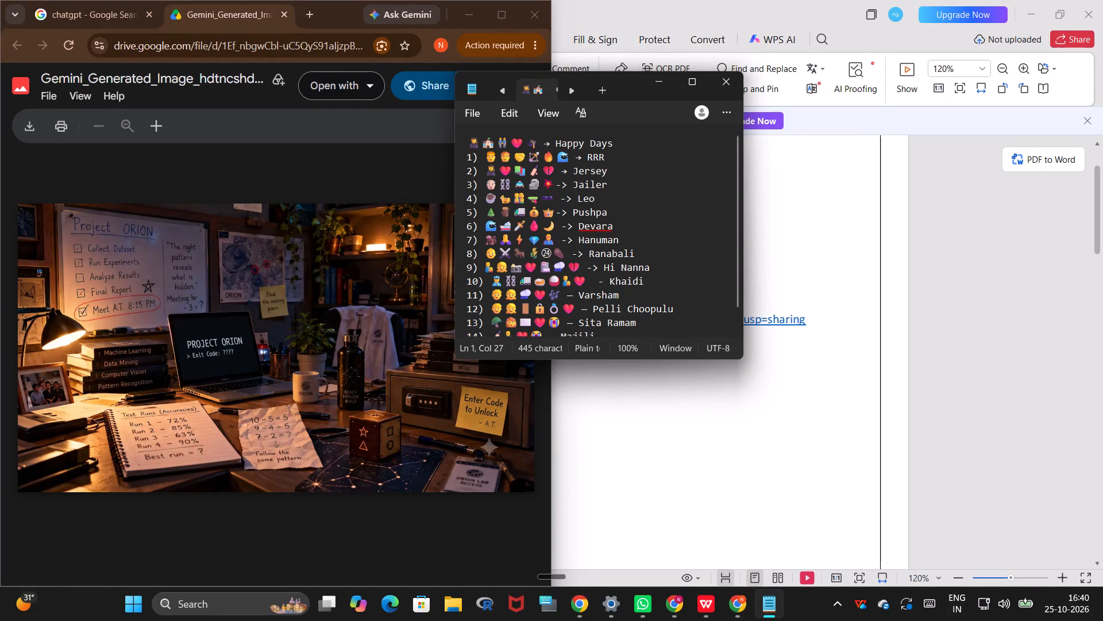
pyautogui.moveTo(468, 139); pyautogui.dragTo(460, 140)
pyautogui.hotkey('ctrl', 'c')
pyautogui.press('BackSpace')
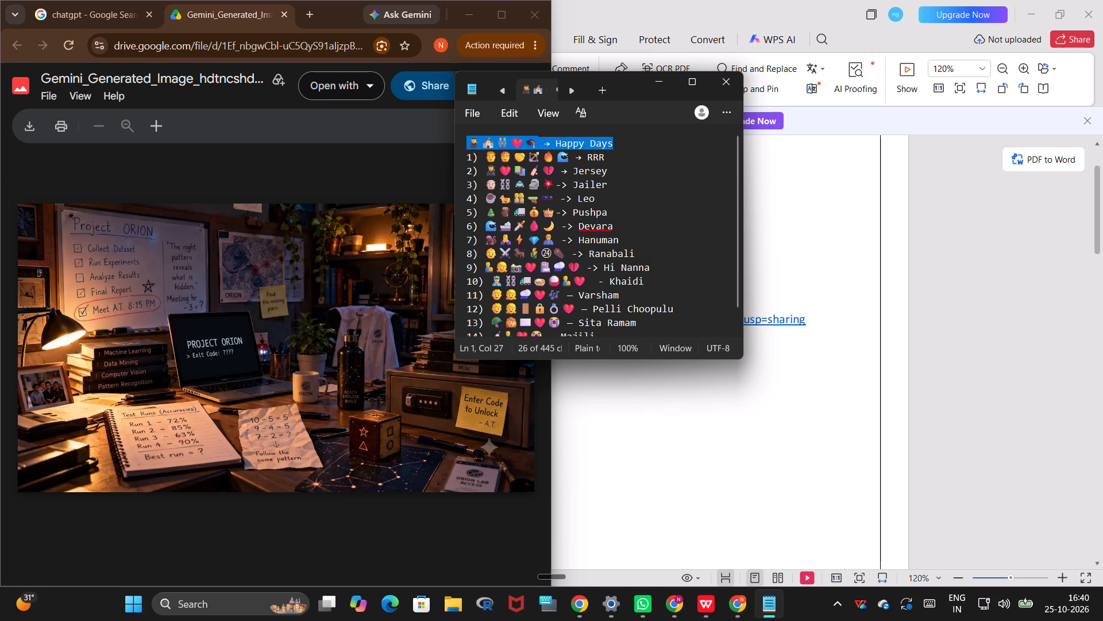
# Add the copied Happy Days line below the Athadu line, numbered 16) with a space after the prefix.
pyautogui.scroll(-6, 645, 228)
pyautogui.scroll(-4, 635, 321)
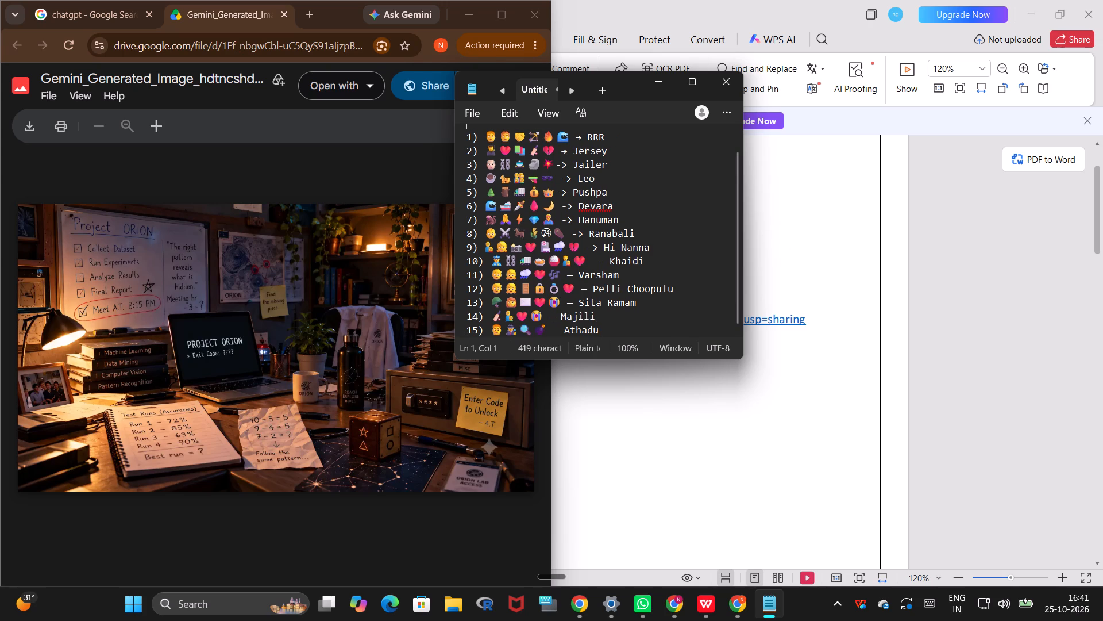
pyautogui.scroll(-2, 610, 327)
pyautogui.click(610, 327)
pyautogui.scroll(-2, 610, 327)
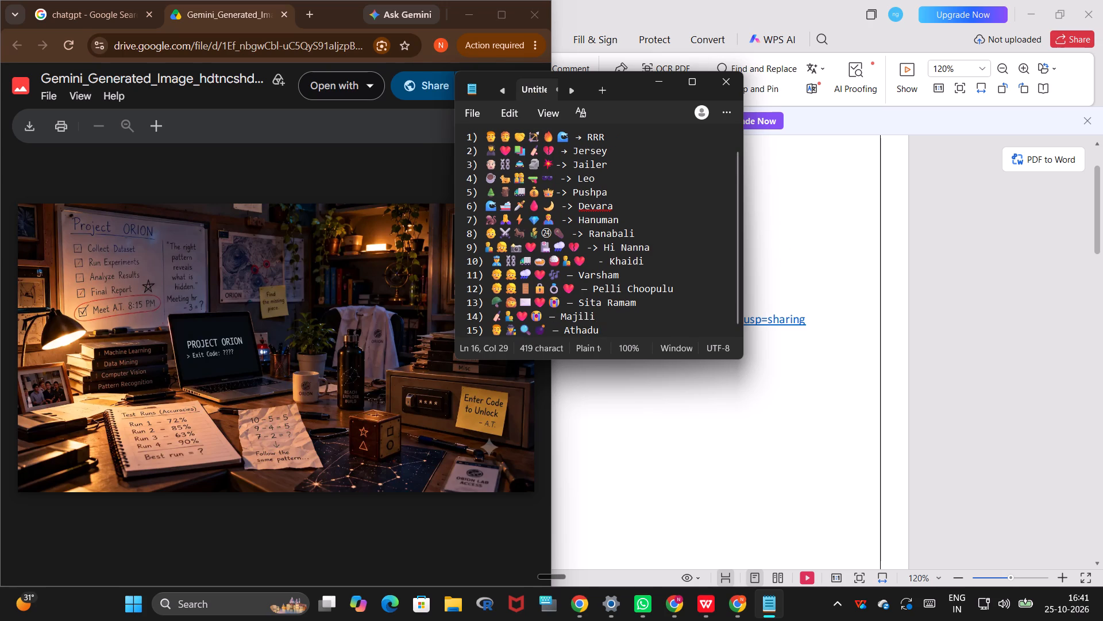
pyautogui.press('Return')
pyautogui.write('16)')
pyautogui.press('space')
pyautogui.hotkey('ctrl', 'v')
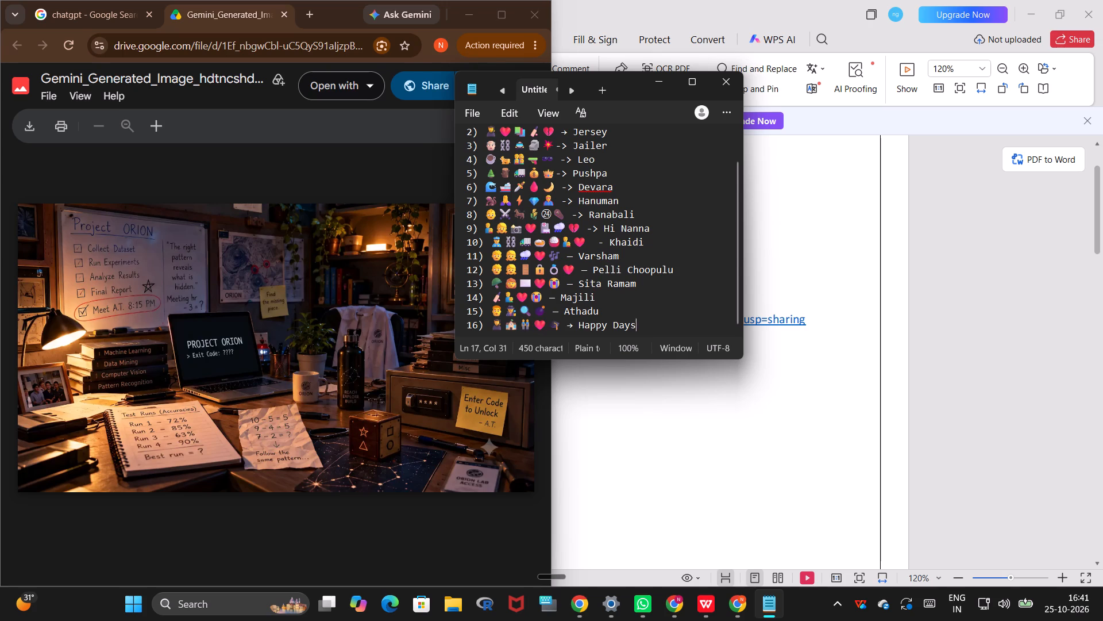
# Delete the empty line above the RRR entry at the start of the list.
pyautogui.moveTo(655, 333); pyautogui.dragTo(502, 193)
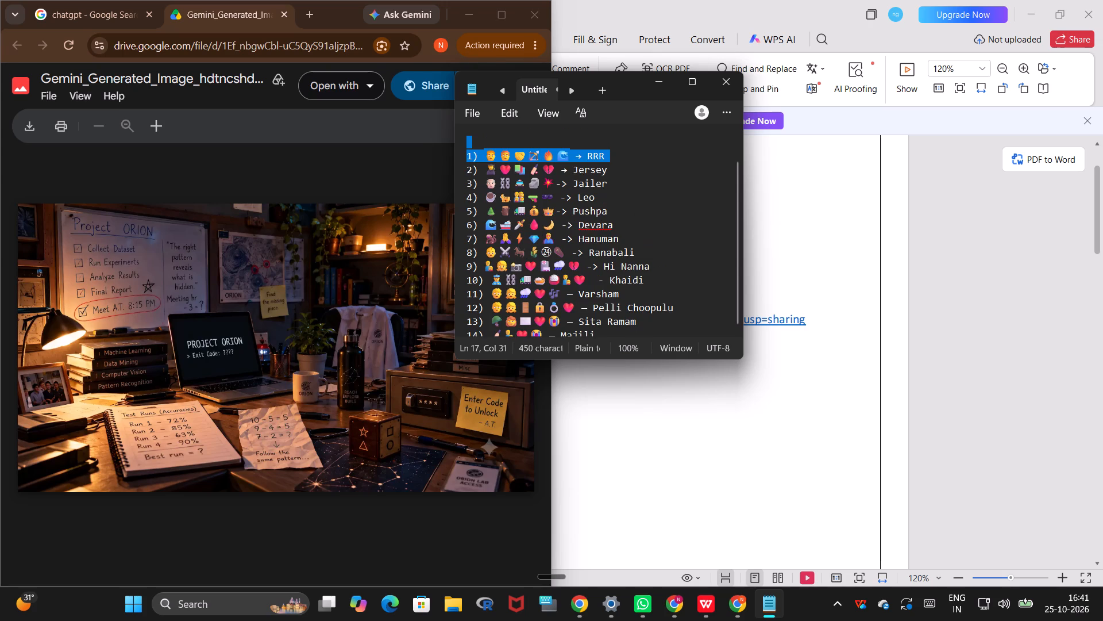
pyautogui.moveTo(502, 193); pyautogui.dragTo(650, 251)
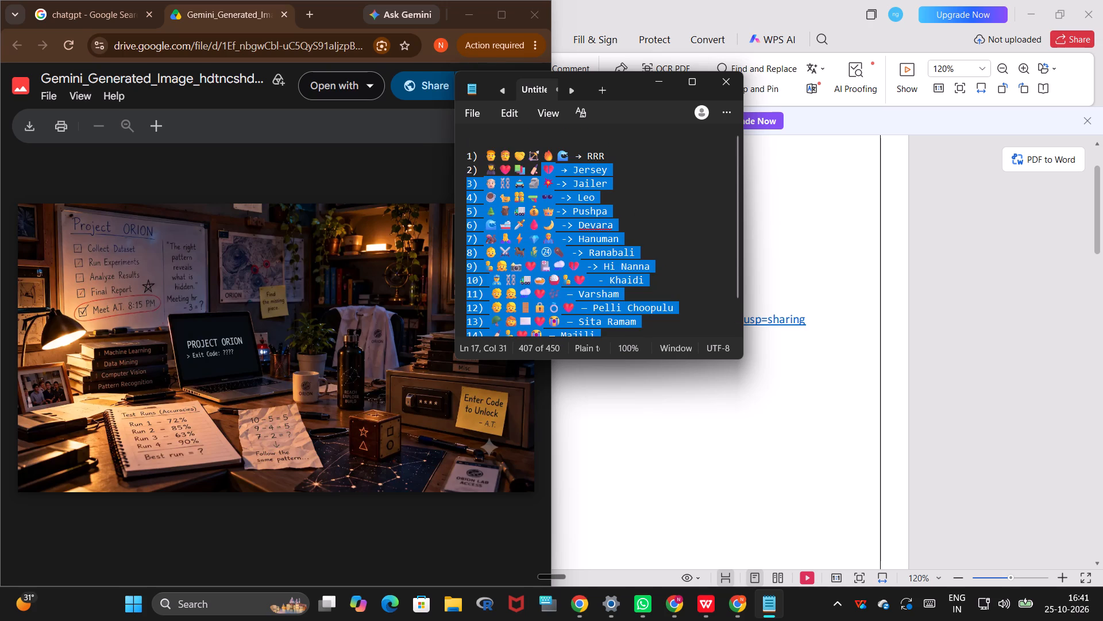
pyautogui.click(662, 251)
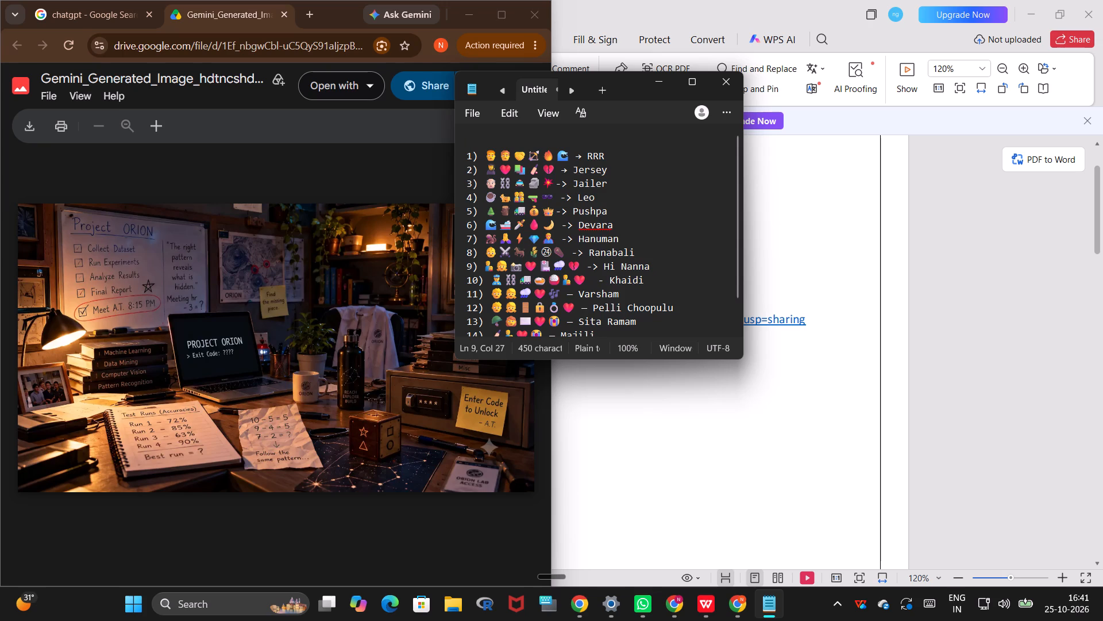
pyautogui.click(467, 143)
pyautogui.press('BackSpace')
pyautogui.press('Down')
pyautogui.press('BackSpace')
# Copy the entire numbered emoji list and minimise Notepad.
pyautogui.scroll(-1, 614, 301)
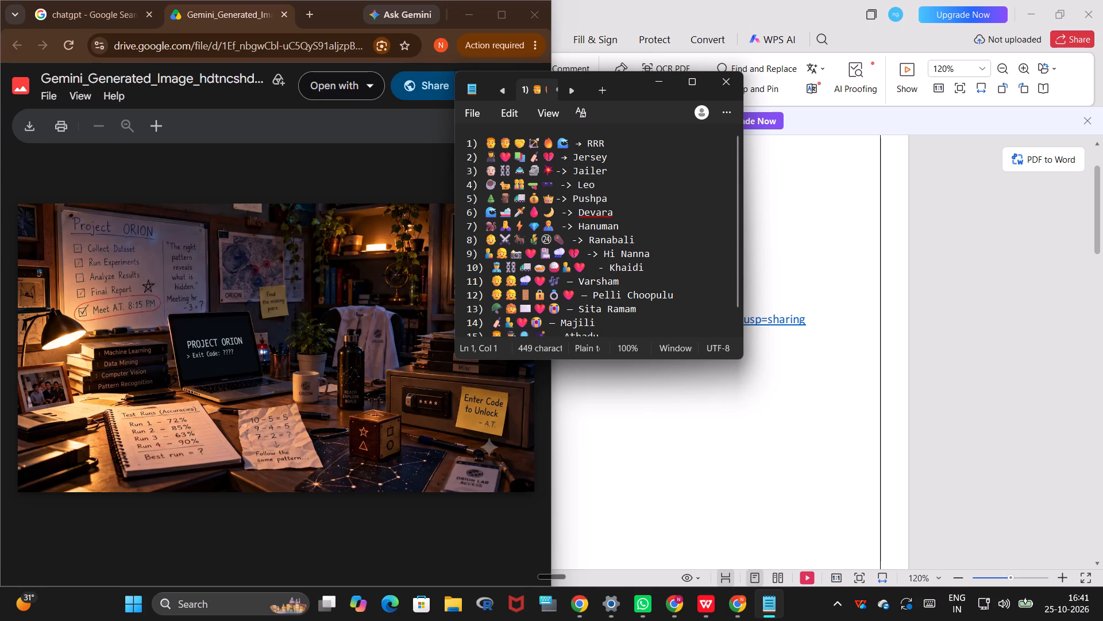
pyautogui.scroll(-3, 614, 301)
pyautogui.hotkey('ctrl', 'a')
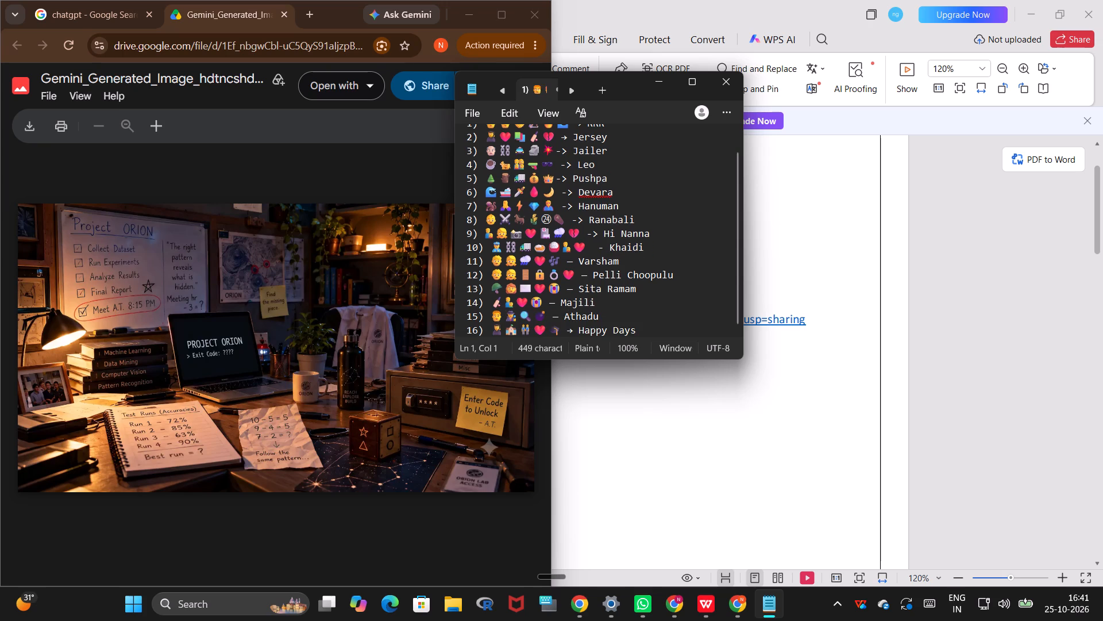
pyautogui.hotkey('ctrl', 'c')
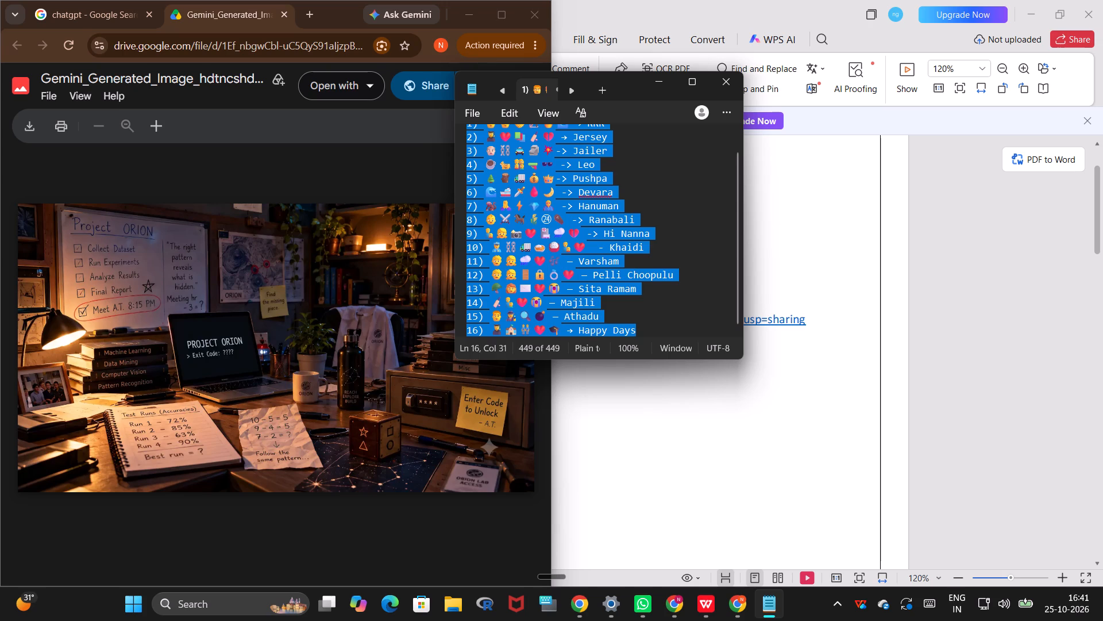
pyautogui.click(669, 87)
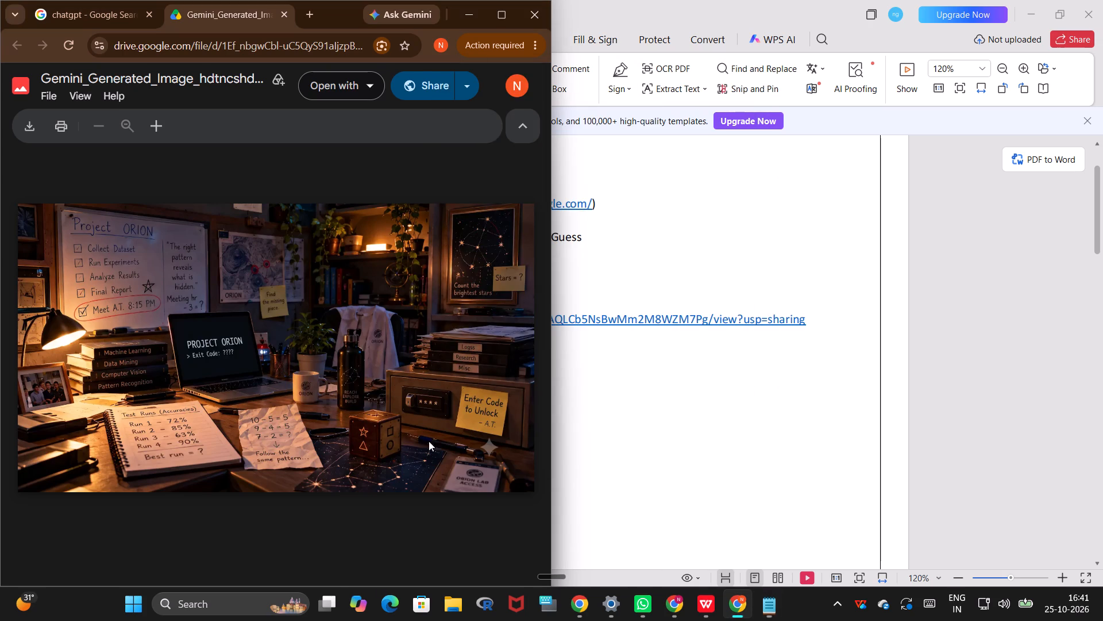
# Switch to Word, paste the copied emoji list into a new blank document, and maximise the window.
pyautogui.click(254, 599)
pyautogui.write('wo')
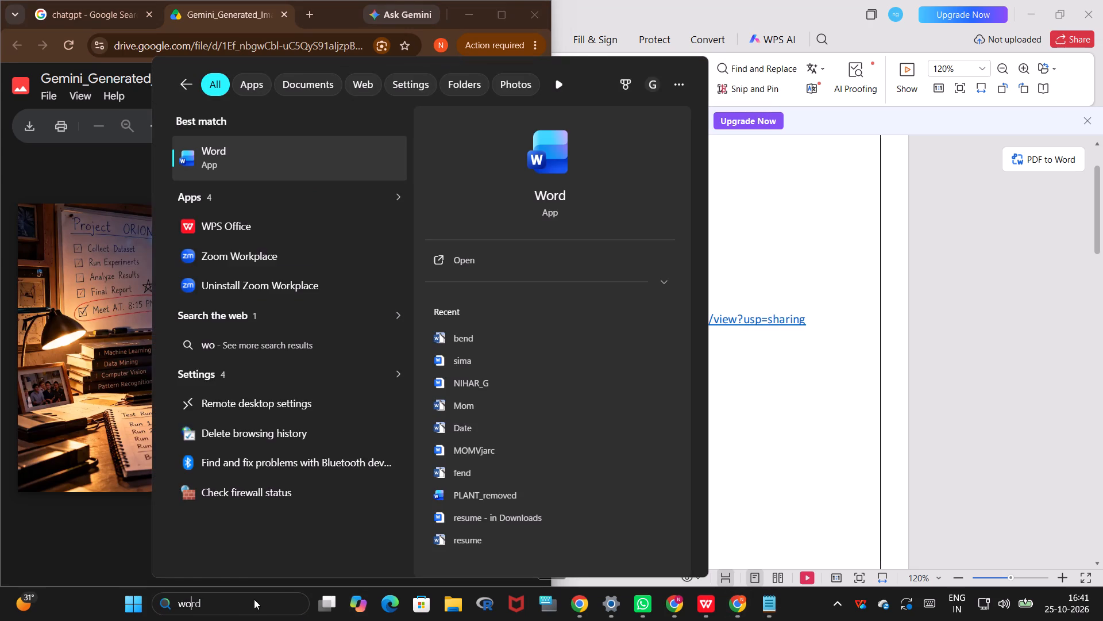
pyautogui.click(302, 151)
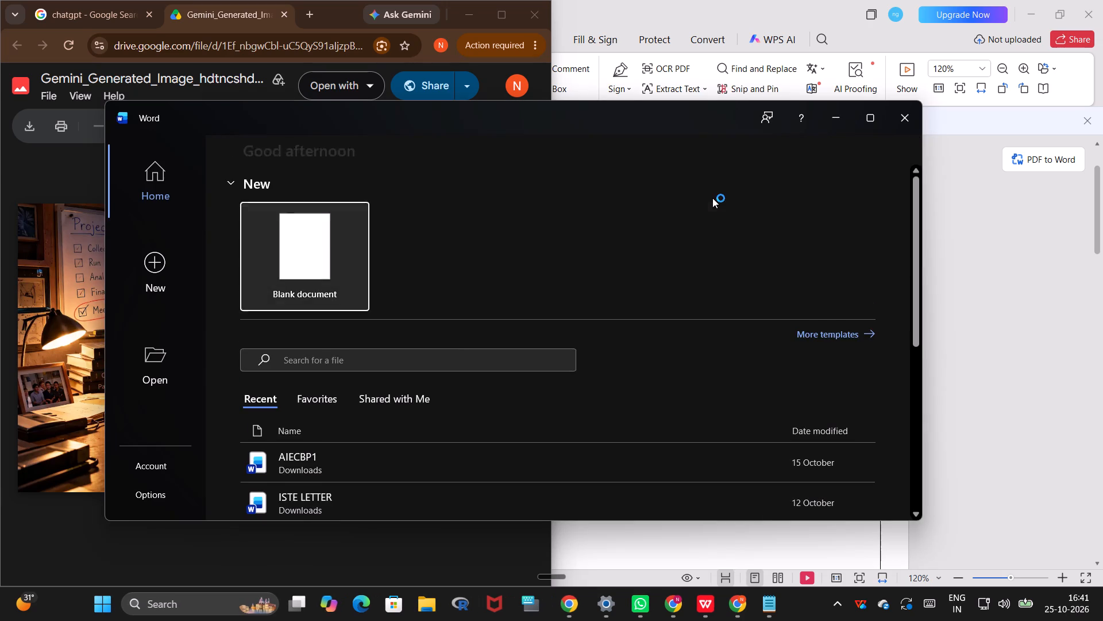
pyautogui.click(323, 235)
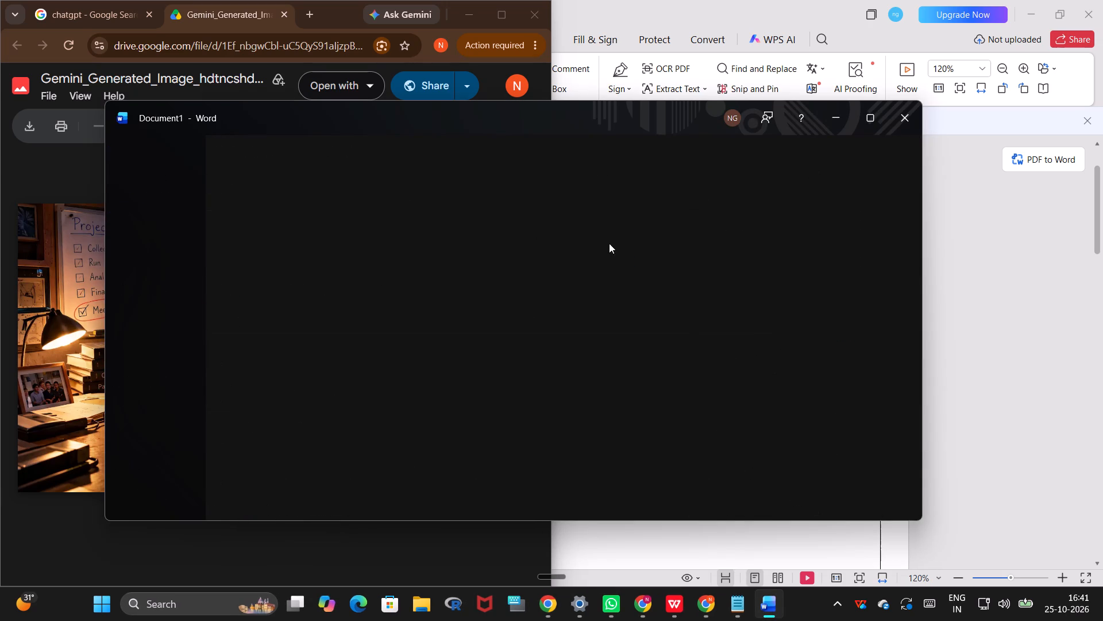
pyautogui.hotkey('ctrl', 'v')
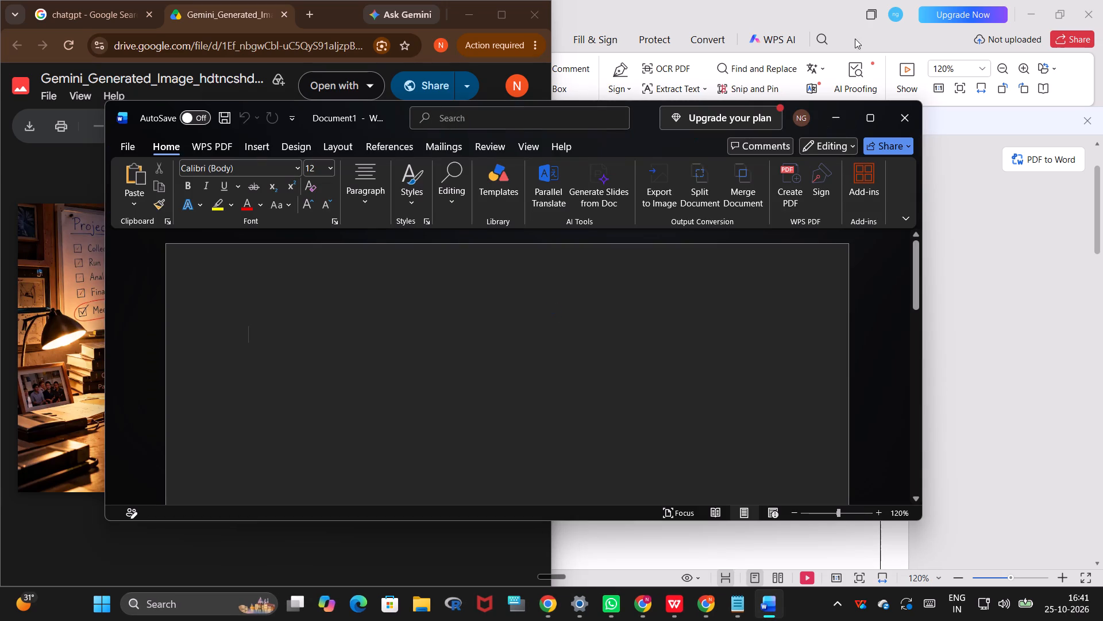
pyautogui.click(871, 118)
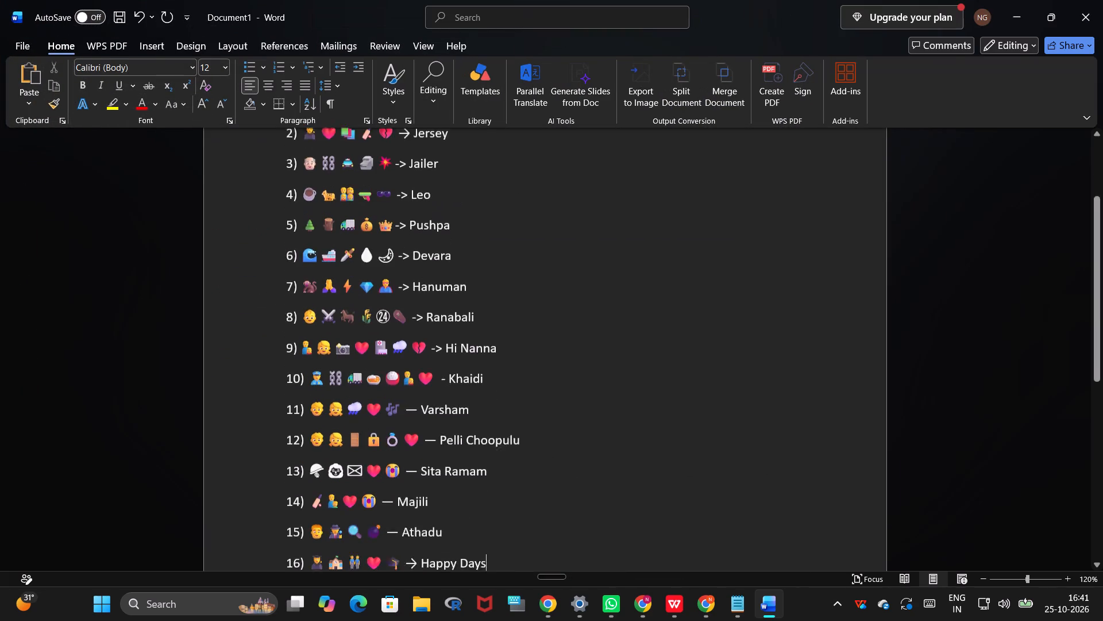
# Delete the arrows and the movie titles RRR and Jersey from clues 1) and 2), keeping the emojis.
pyautogui.moveTo(418, 233); pyautogui.dragTo(428, 233)
pyautogui.scroll(2, 428, 233)
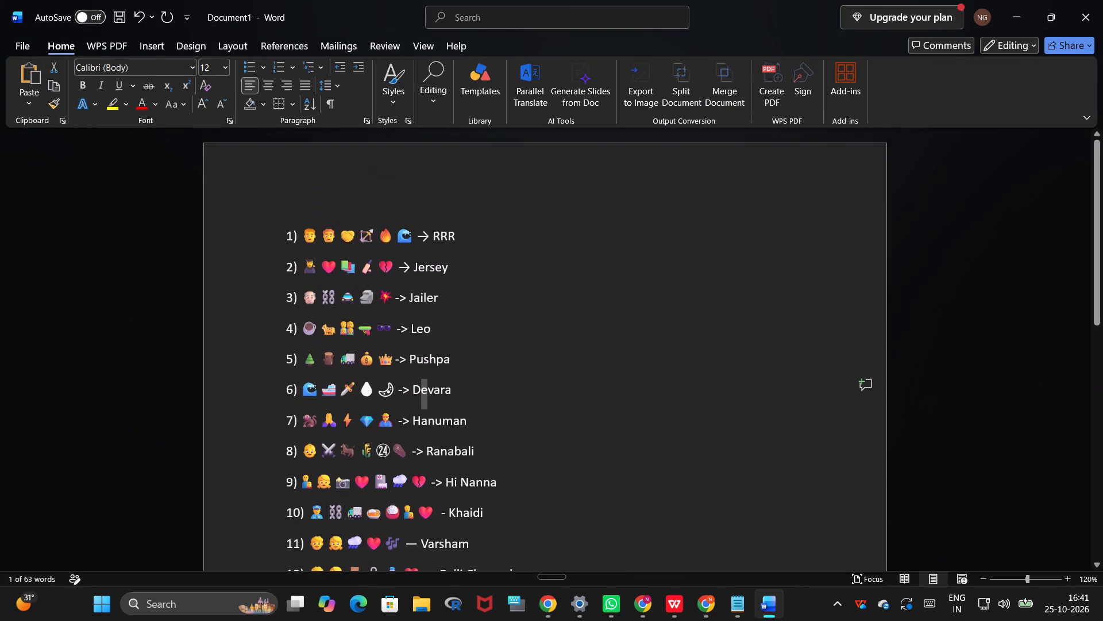
pyautogui.moveTo(416, 237); pyautogui.dragTo(453, 236)
pyautogui.press('BackSpace')
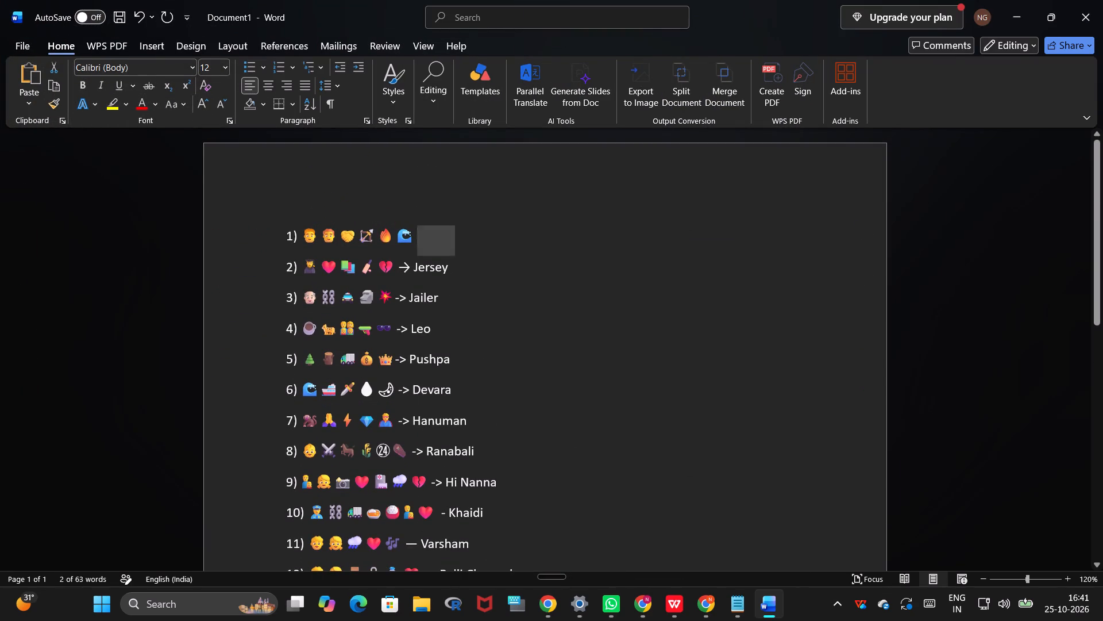
pyautogui.click(454, 261)
pyautogui.press('BackSpace')
pyautogui.press('BackSpace')
pyautogui.press('BackSpace')
pyautogui.press('BackSpace')
pyautogui.press('BackSpace')
pyautogui.press('BackSpace')
pyautogui.press('BackSpace')
pyautogui.press('BackSpace')
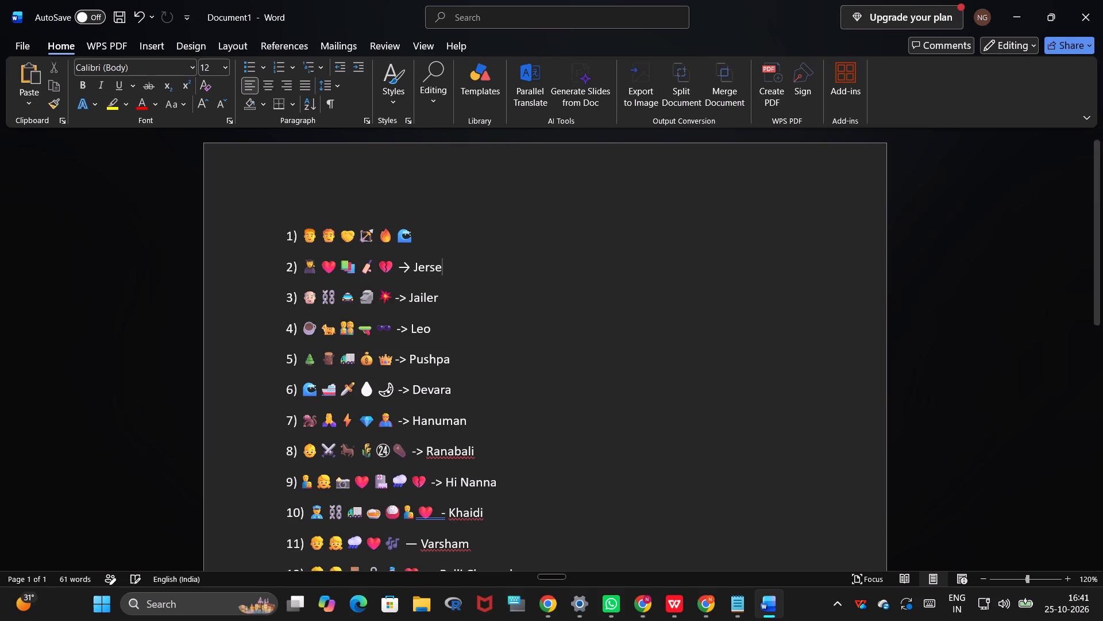
pyautogui.press('BackSpace')
pyautogui.press('BackSpace')
# Delete the arrows and the titles Leo, Jailer, Pushpa and Devara from clues 3) to 6).
pyautogui.press('Down')
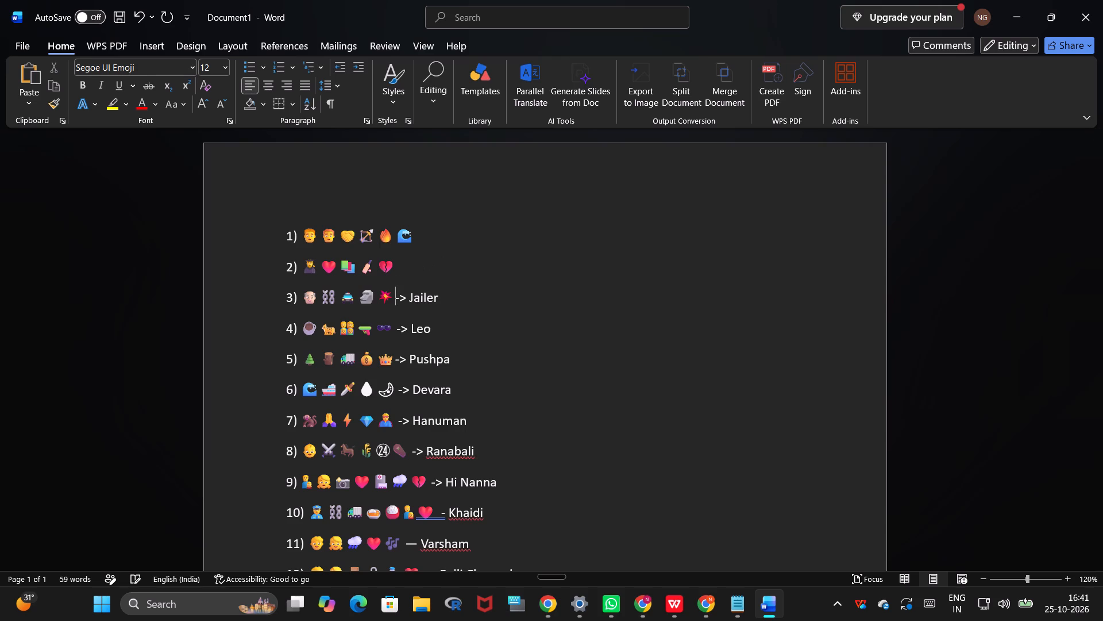
pyautogui.moveTo(432, 333); pyautogui.dragTo(402, 327)
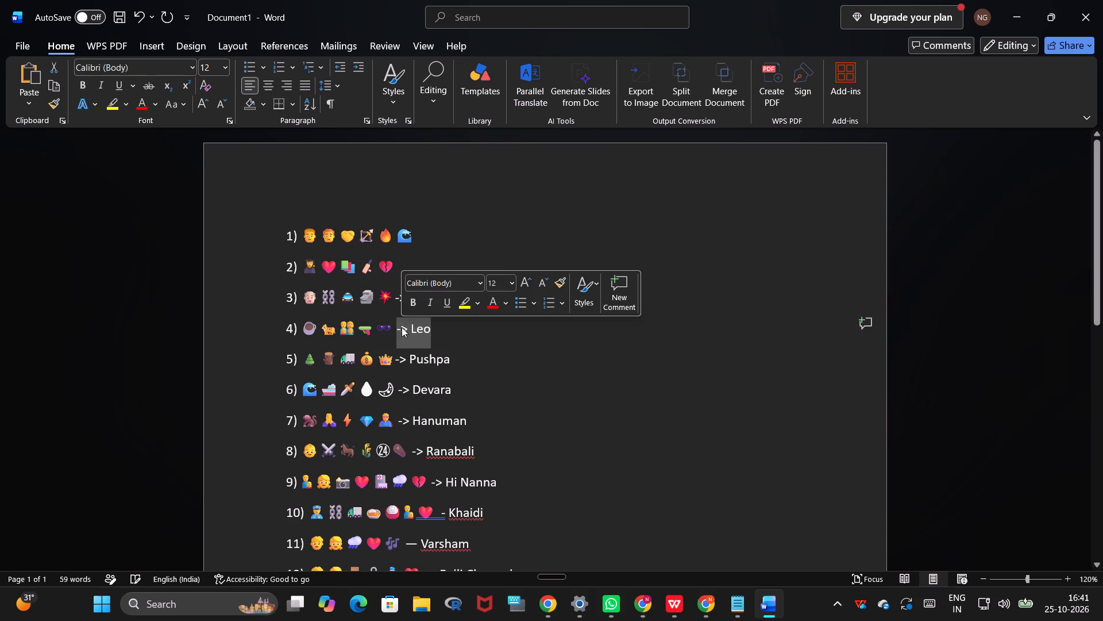
pyautogui.press('BackSpace')
pyautogui.moveTo(438, 297); pyautogui.dragTo(427, 297)
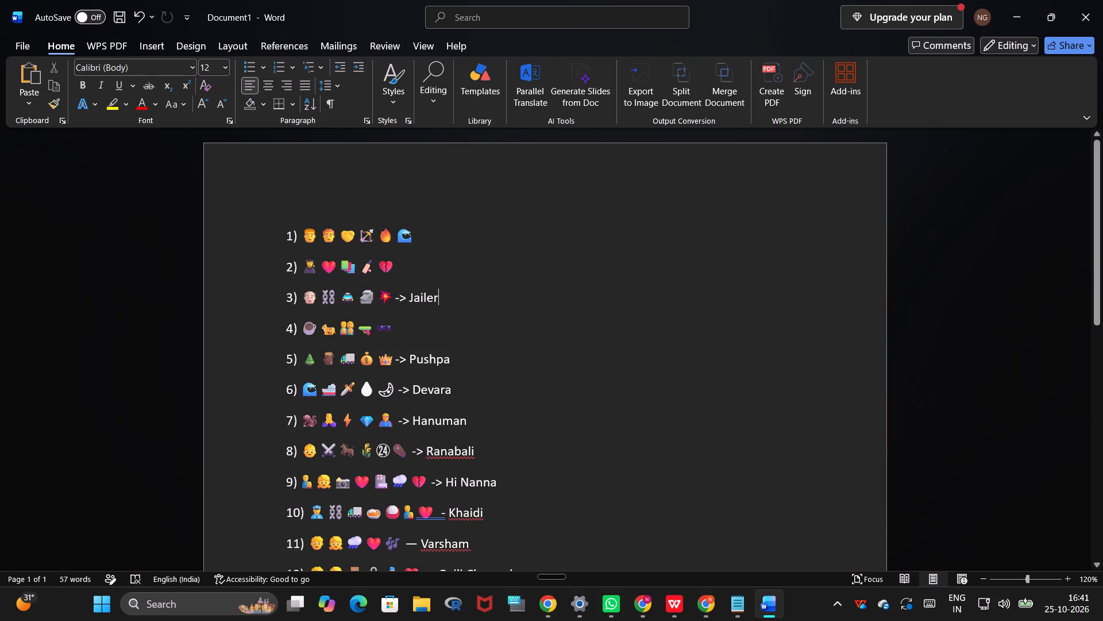
pyautogui.moveTo(427, 297); pyautogui.dragTo(396, 300)
pyautogui.press('BackSpace')
pyautogui.moveTo(452, 359); pyautogui.dragTo(396, 354)
pyautogui.press('BackSpace')
pyautogui.moveTo(452, 393); pyautogui.dragTo(402, 389)
pyautogui.press('BackSpace')
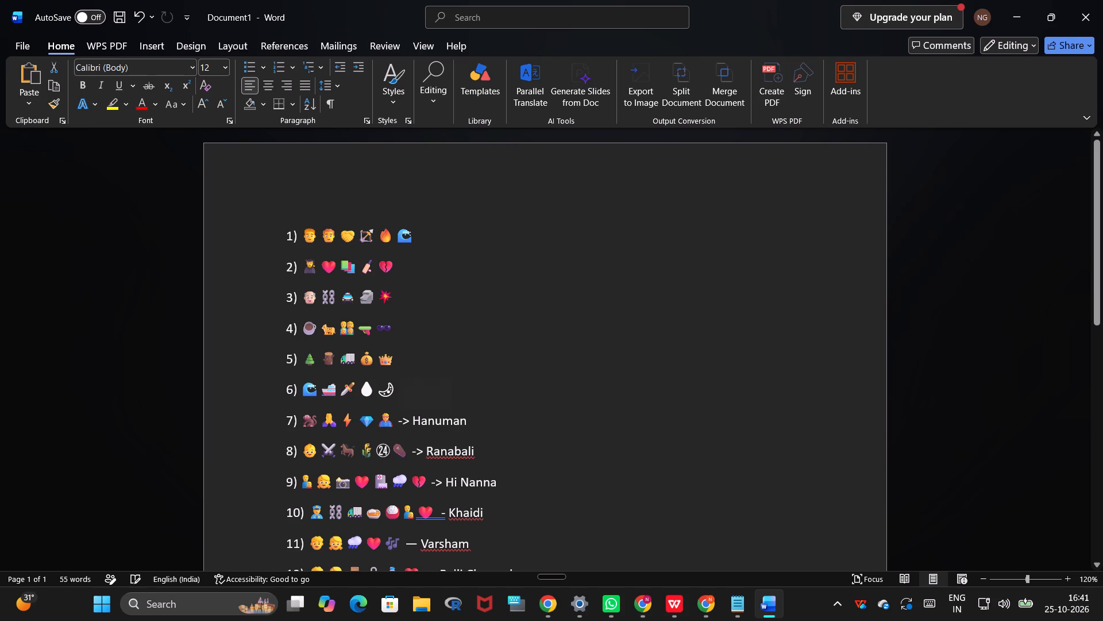
# Delete the arrows and the titles Hanuman, Ranabali and Hi Nanna from clues 7) to 9), keeping all emojis.
pyautogui.moveTo(471, 422); pyautogui.dragTo(394, 420)
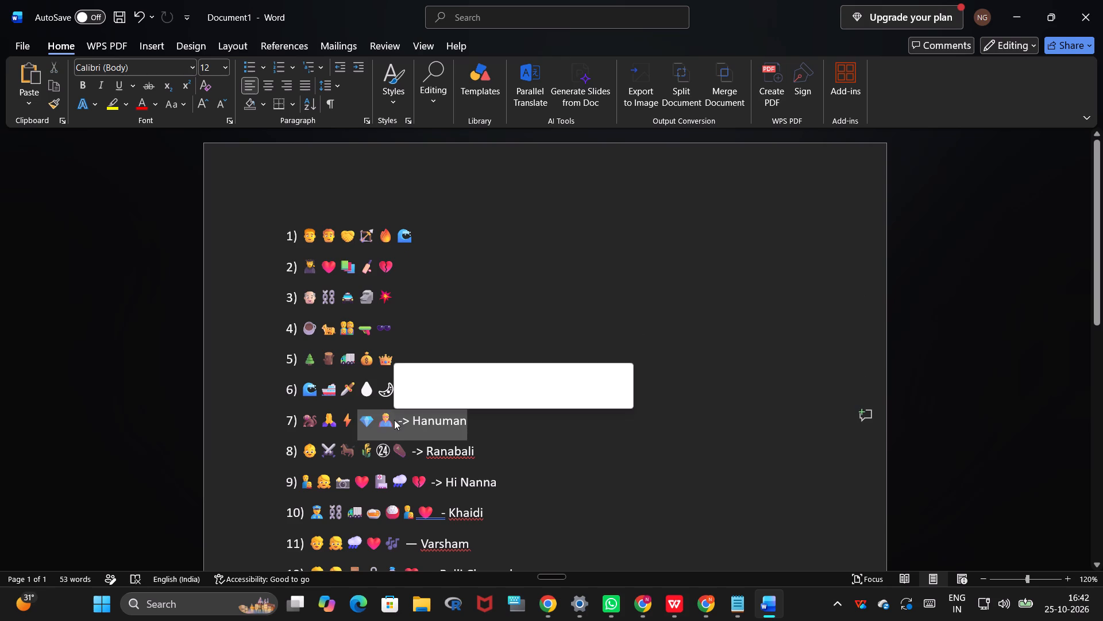
pyautogui.click(401, 422)
pyautogui.click(401, 422)
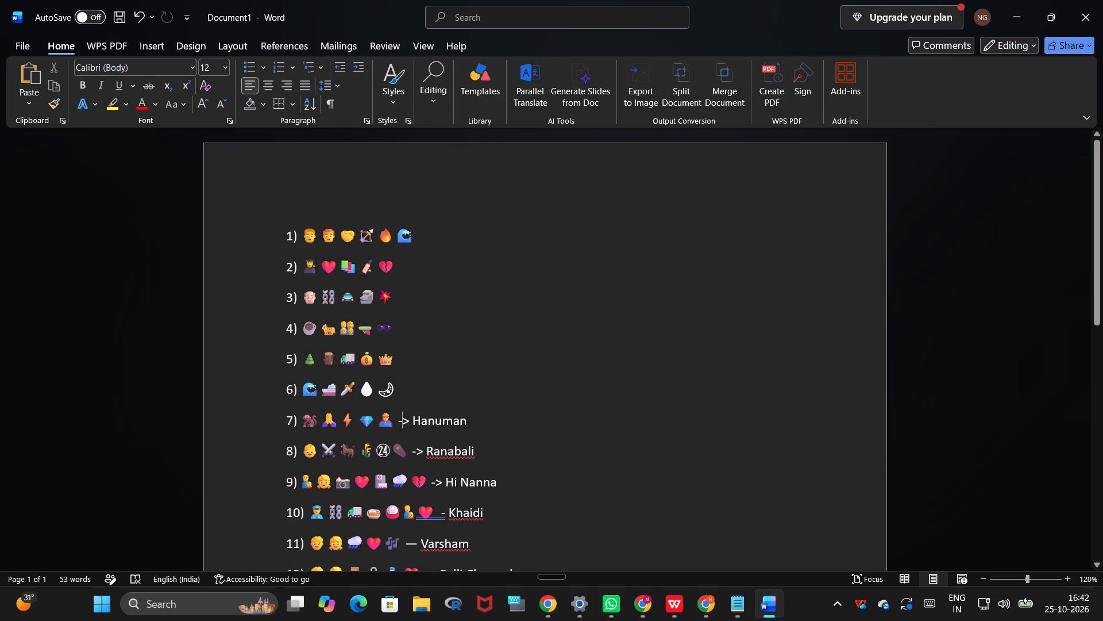
pyautogui.moveTo(472, 423); pyautogui.dragTo(398, 418)
pyautogui.press('BackSpace')
pyautogui.moveTo(479, 448); pyautogui.dragTo(413, 450)
pyautogui.press('BackSpace')
pyautogui.moveTo(509, 482); pyautogui.dragTo(435, 482)
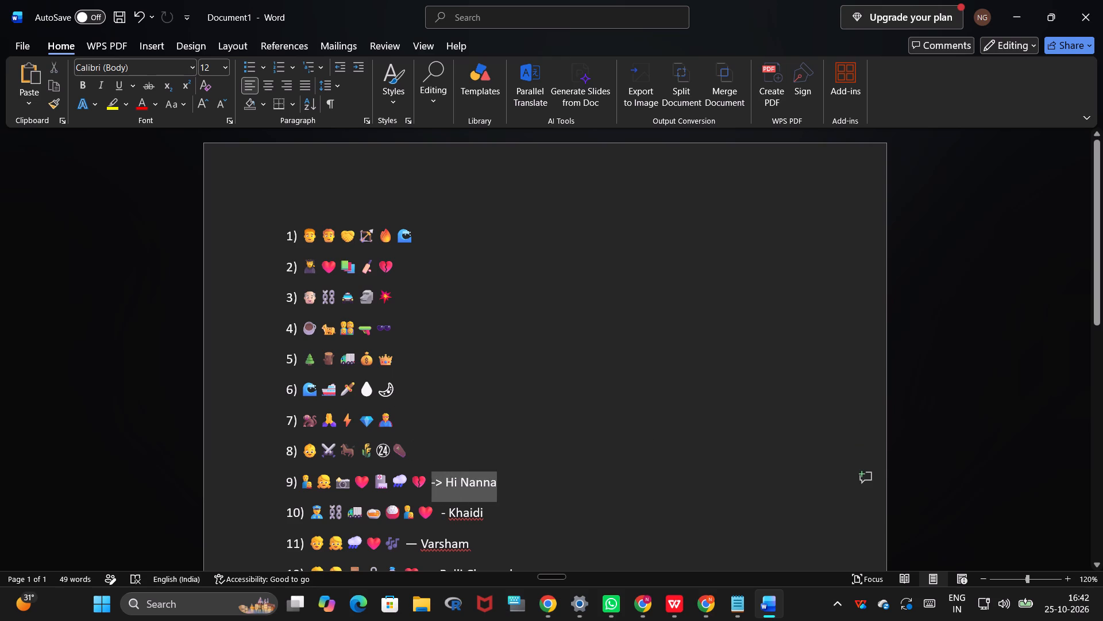
pyautogui.moveTo(435, 482); pyautogui.dragTo(434, 482)
pyautogui.press('BackSpace')
# Delete the dash and the movie title Khaidi from clue 10), keeping its emojis.
pyautogui.moveTo(497, 513); pyautogui.dragTo(441, 509)
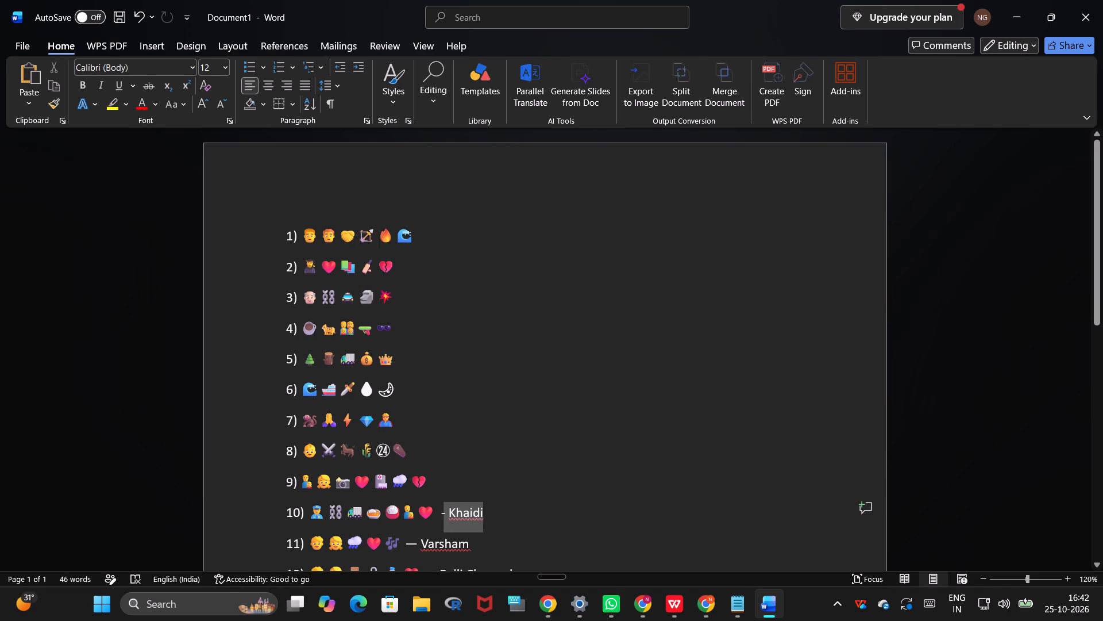
pyautogui.moveTo(441, 509); pyautogui.dragTo(437, 510)
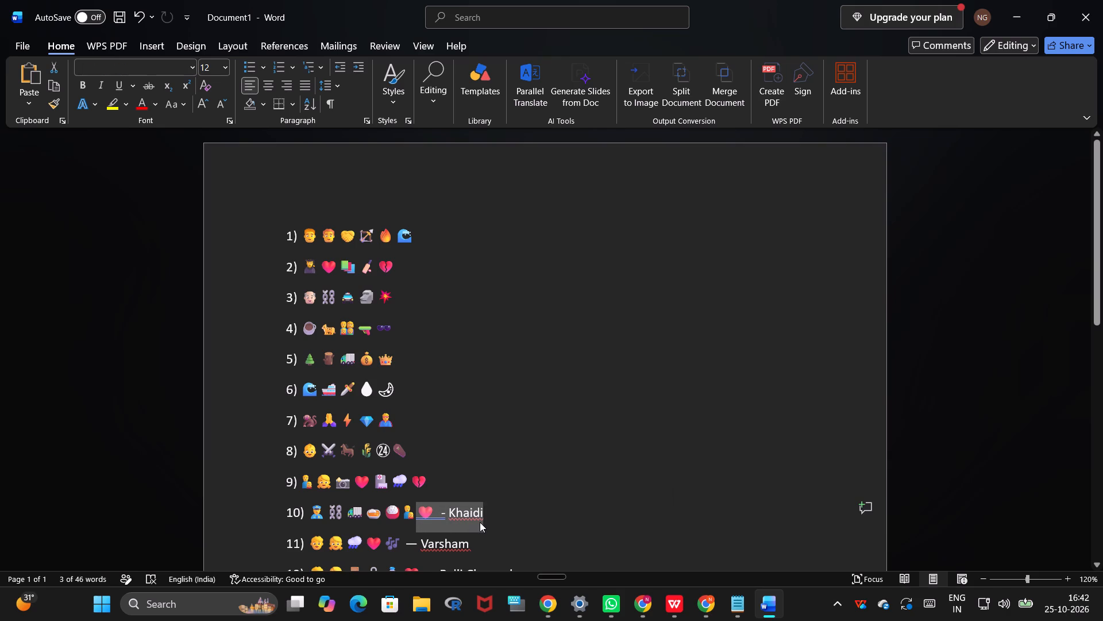
pyautogui.click(480, 522)
pyautogui.moveTo(490, 512); pyautogui.dragTo(438, 512)
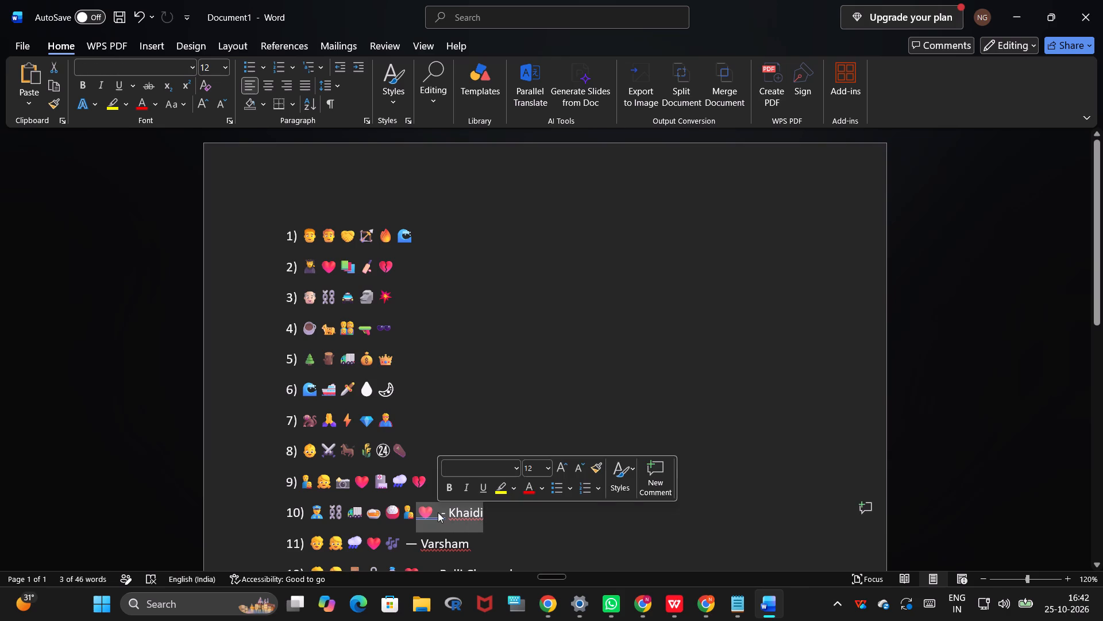
pyautogui.click(442, 513)
pyautogui.moveTo(442, 513); pyautogui.dragTo(482, 520)
pyautogui.press('BackSpace')
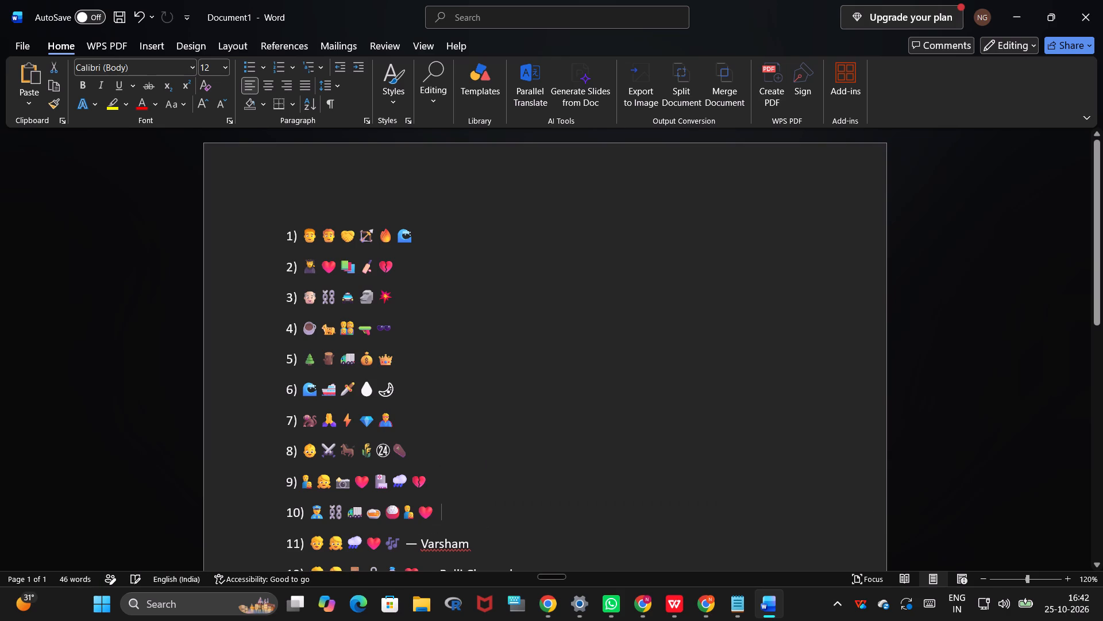
# Delete the dashes and the titles Varsham, Pelli Choopulu and Sita Ramam from clues 11) to 13).
pyautogui.scroll(-1, 482, 520)
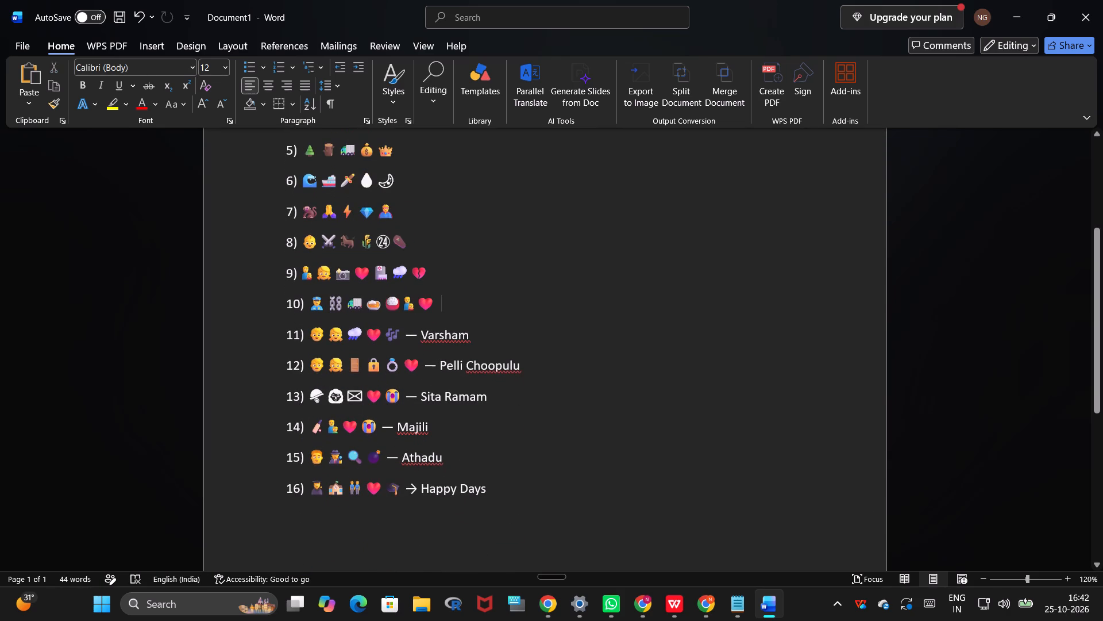
pyautogui.moveTo(404, 340); pyautogui.dragTo(460, 335)
pyautogui.press('BackSpace')
pyautogui.moveTo(423, 362); pyautogui.dragTo(496, 362)
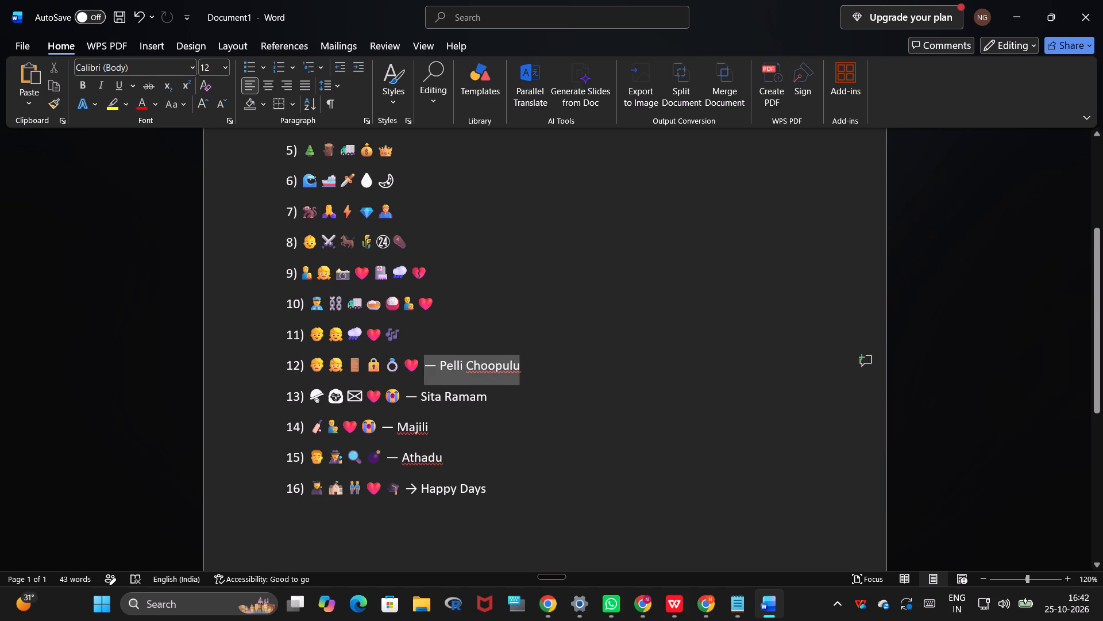
pyautogui.moveTo(496, 362); pyautogui.dragTo(502, 362)
pyautogui.press('BackSpace')
pyautogui.moveTo(405, 397); pyautogui.dragTo(480, 389)
pyautogui.press('BackSpace')
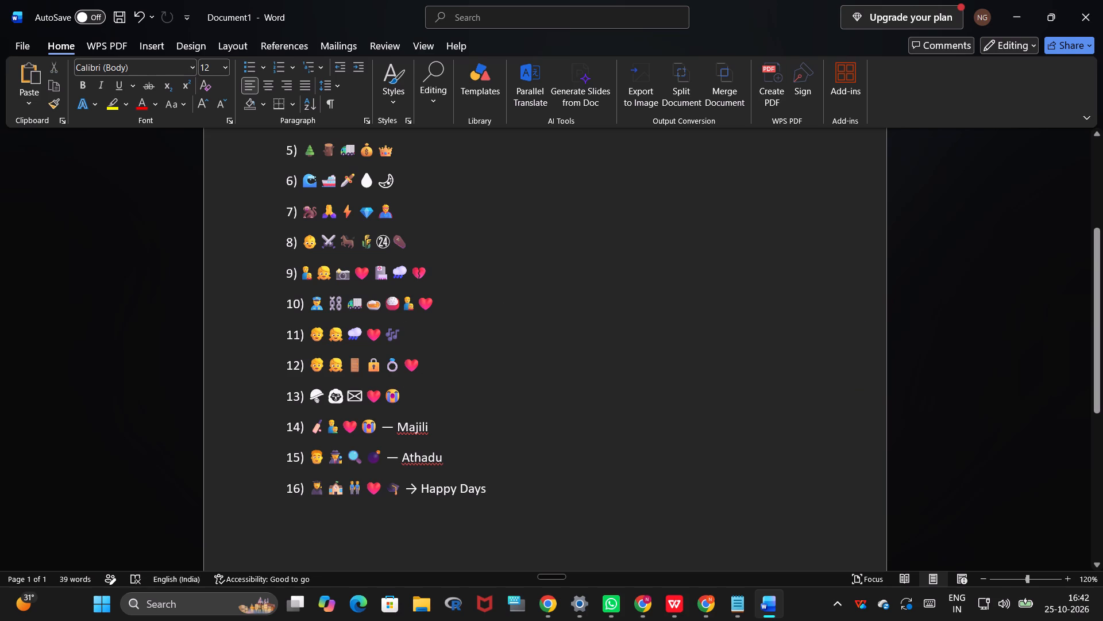
# Delete the titles Majili, Athadu and Happy Days with their dashes and arrow from clues 14) to 16), and check the list.
pyautogui.moveTo(383, 426); pyautogui.dragTo(429, 423)
pyautogui.press('BackSpace')
pyautogui.moveTo(385, 457); pyautogui.dragTo(451, 453)
pyautogui.press('BackSpace')
pyautogui.moveTo(404, 488); pyautogui.dragTo(487, 486)
pyautogui.press('BackSpace')
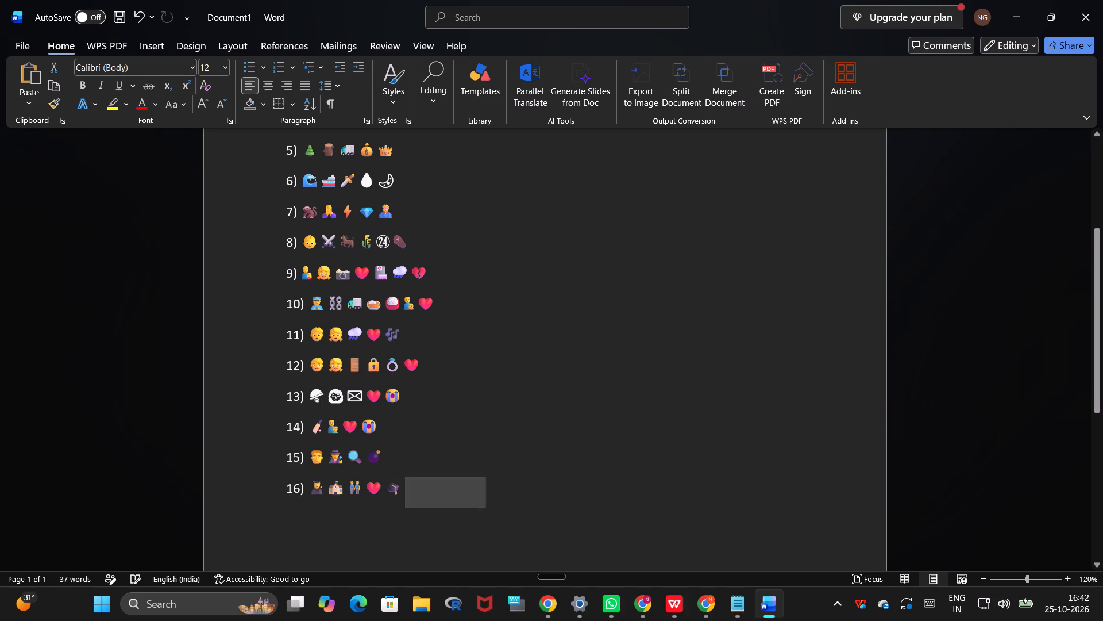
pyautogui.scroll(1, 487, 486)
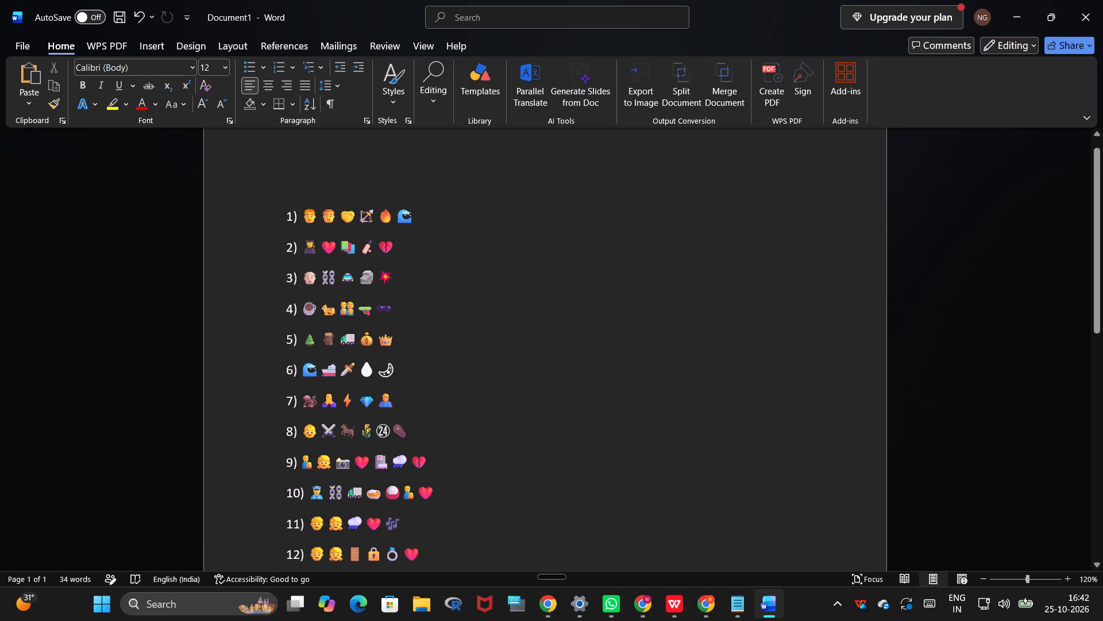
pyautogui.scroll(-1, 424, 349)
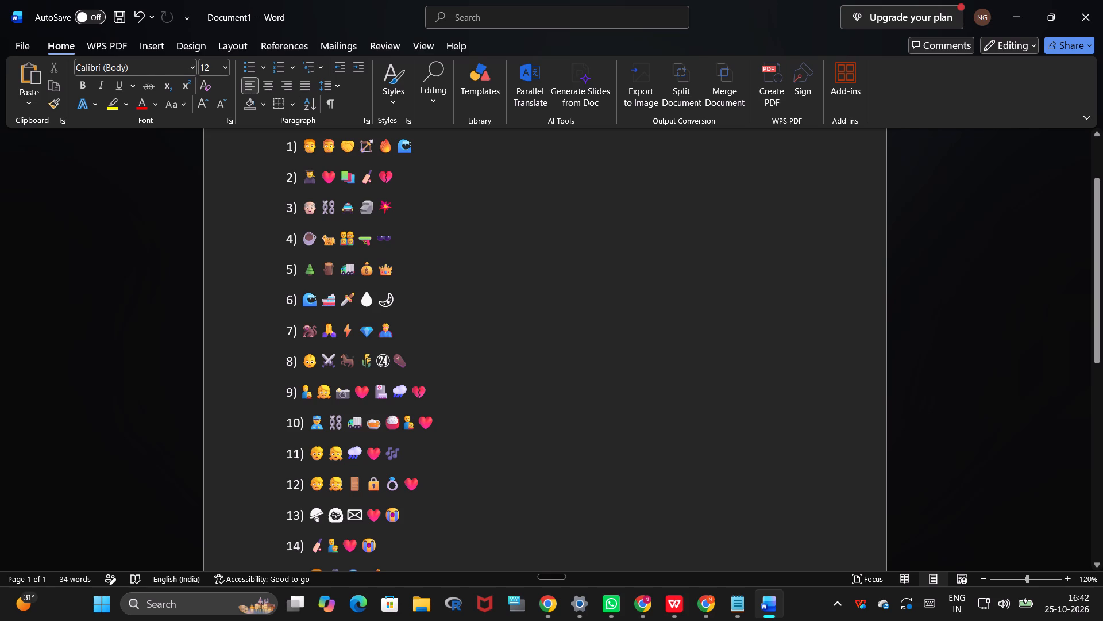
pyautogui.scroll(-1, 394, 367)
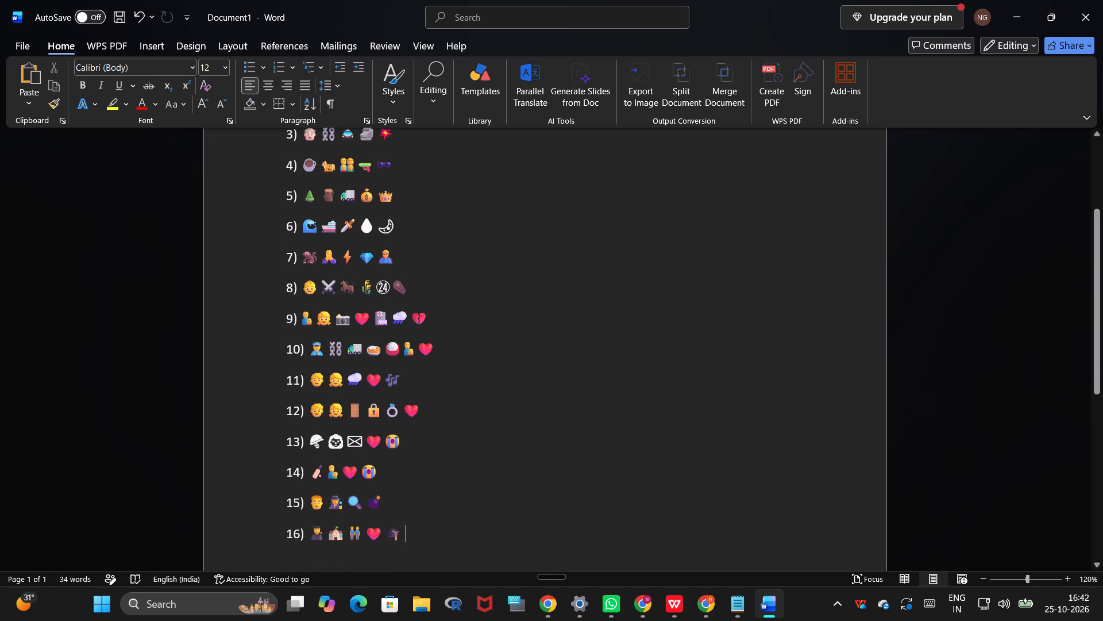
# Switch to Chrome, create a blank Google Docs document in a new tab, paste the copied emoji list, and maximise the window.
pyautogui.click(1020, 29)
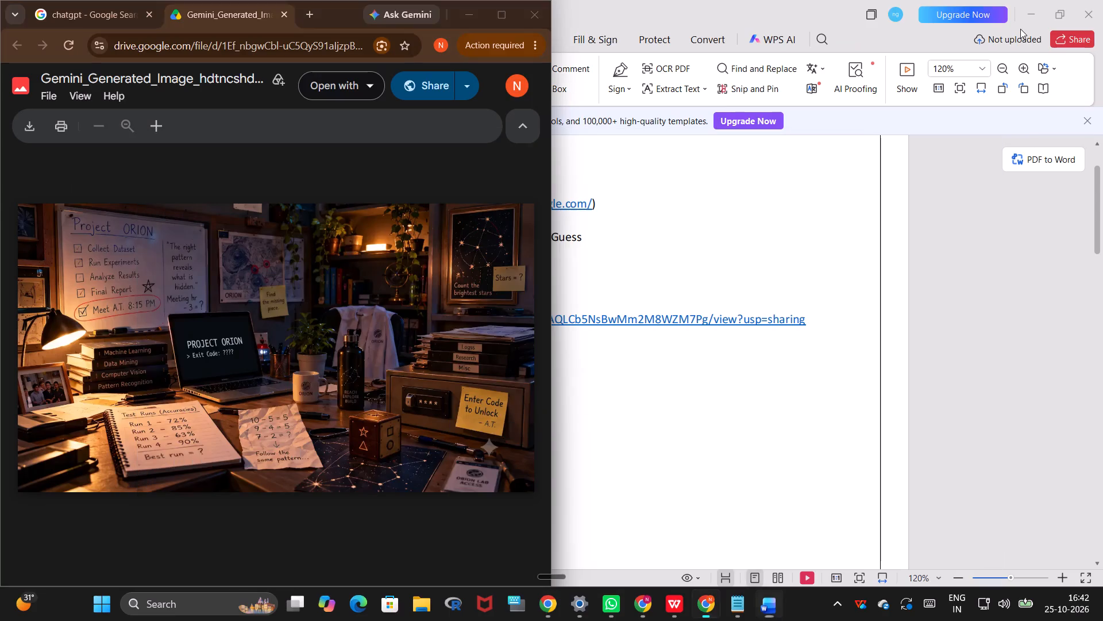
pyautogui.click(312, 10)
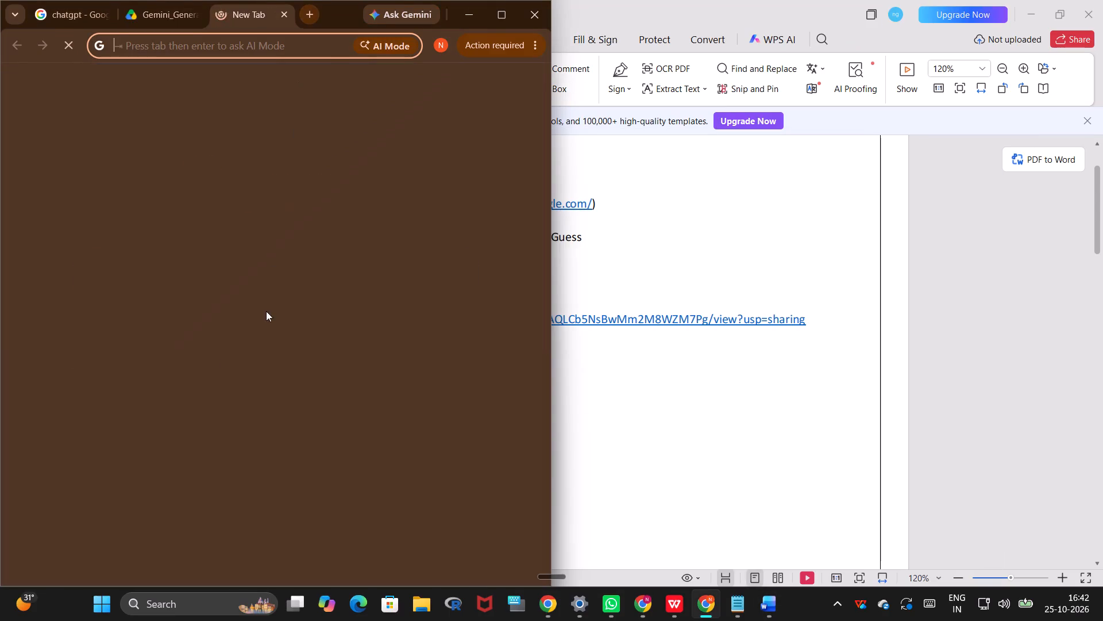
pyautogui.click(280, 279)
pyautogui.write('google docs')
pyautogui.press('Return')
pyautogui.click(155, 229)
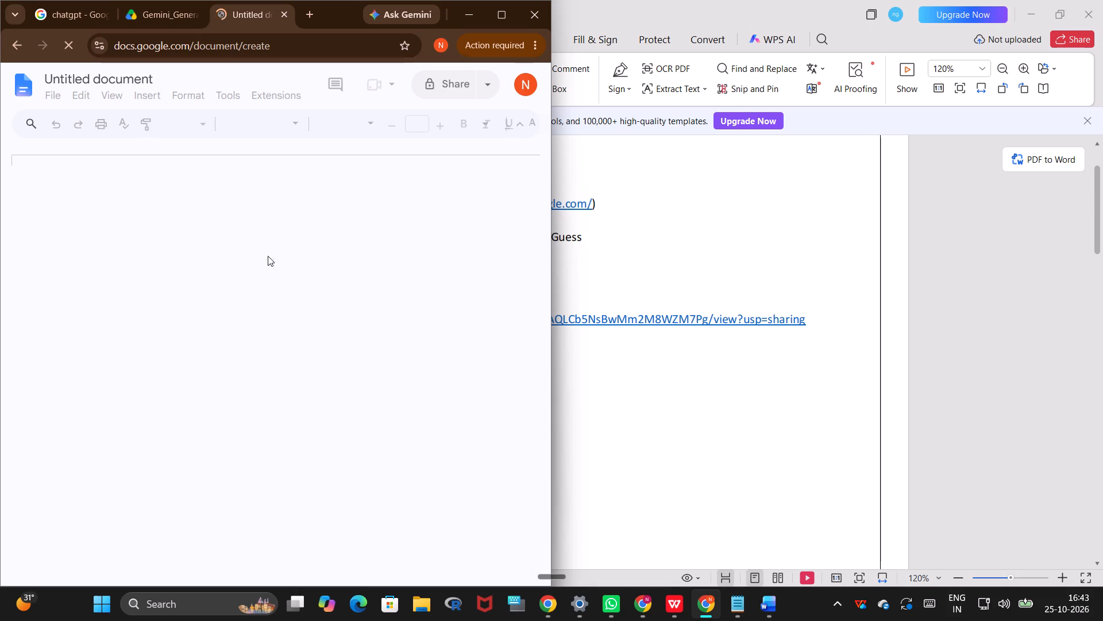
pyautogui.hotkey('ctrl', 'v')
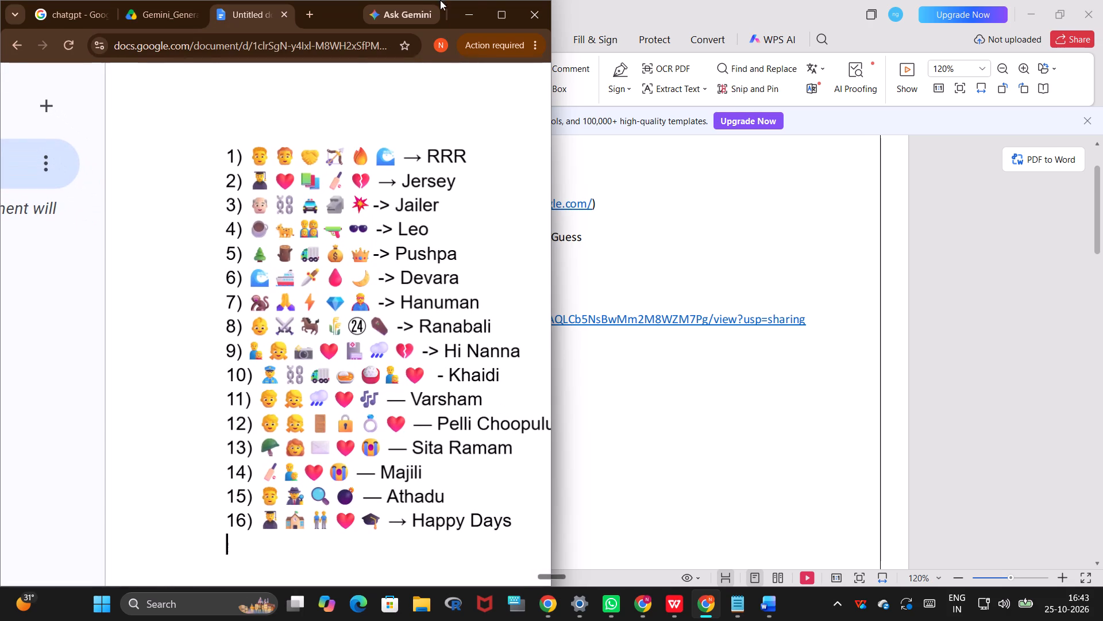
pyautogui.click(491, 8)
# Delete the titles Happy Days, Athadu and Majili with their arrow and dashes from clues 16) to 14), keeping the emojis.
pyautogui.scroll(-1, 778, 441)
pyautogui.moveTo(839, 450); pyautogui.dragTo(711, 448)
pyautogui.press('BackSpace')
pyautogui.moveTo(766, 423); pyautogui.dragTo(685, 425)
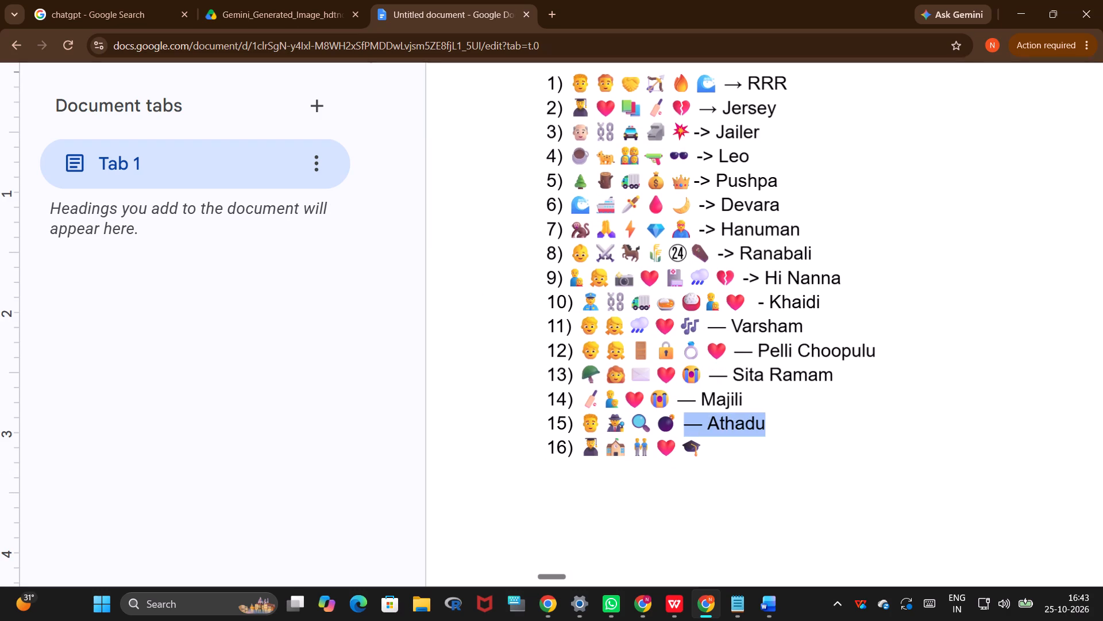
pyautogui.moveTo(685, 425); pyautogui.dragTo(683, 425)
pyautogui.press('BackSpace')
pyautogui.moveTo(745, 404); pyautogui.dragTo(682, 404)
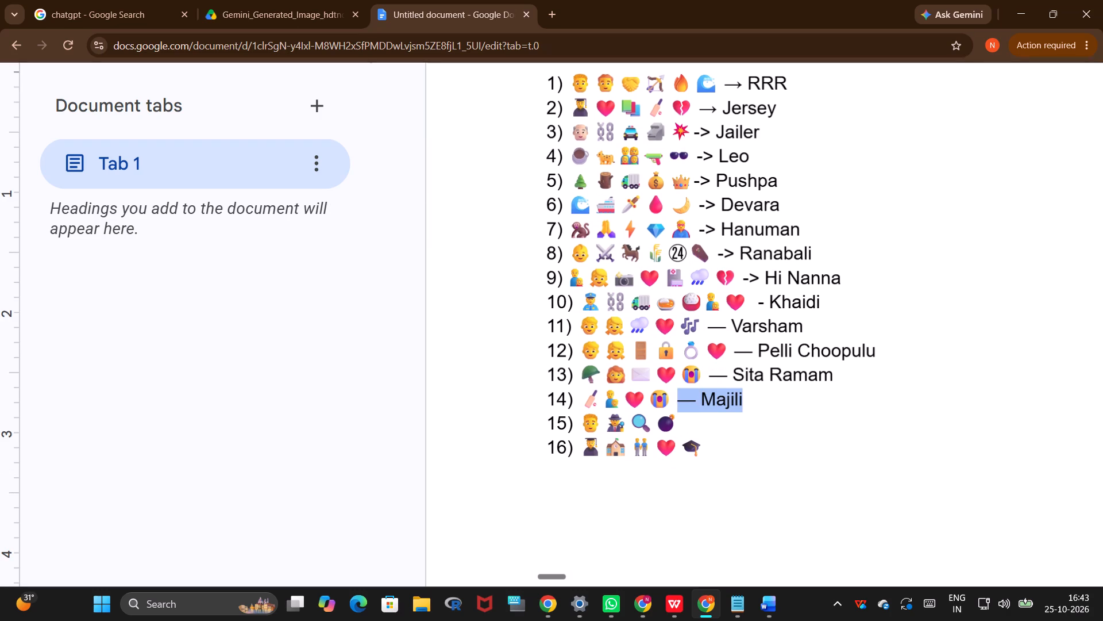
pyautogui.moveTo(682, 404); pyautogui.dragTo(673, 404)
pyautogui.press('BackSpace')
# Delete the dashes and the titles Sita Ramam, Pelli Choopulu and Varsham from clues 13) to 11).
pyautogui.moveTo(863, 379); pyautogui.dragTo(713, 378)
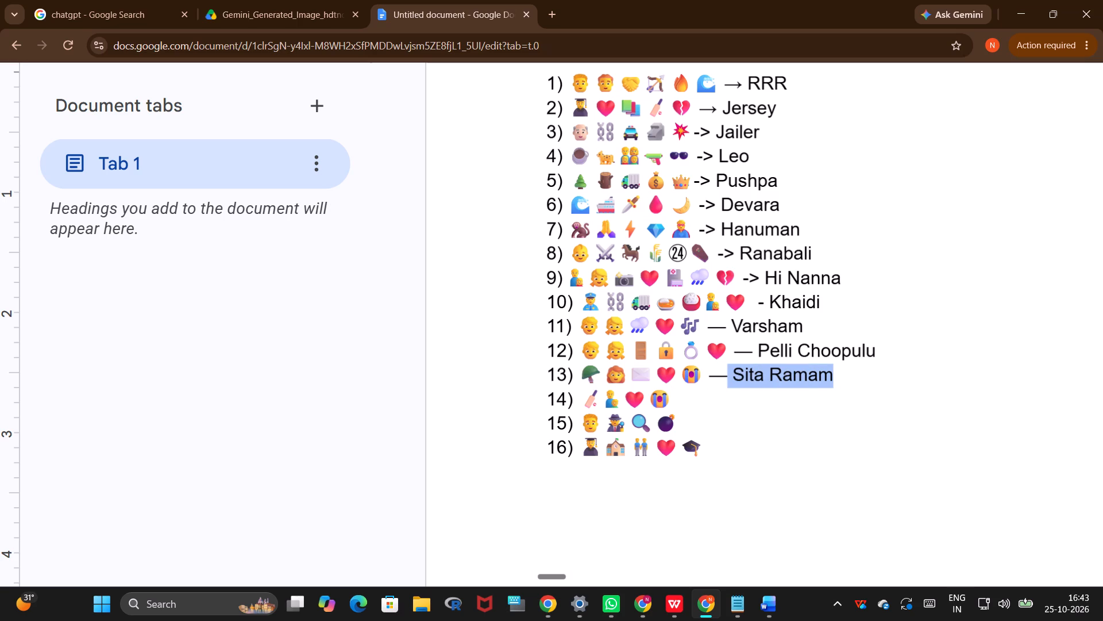
pyautogui.moveTo(713, 378); pyautogui.dragTo(705, 379)
pyautogui.press('BackSpace')
pyautogui.moveTo(874, 347); pyautogui.dragTo(813, 350)
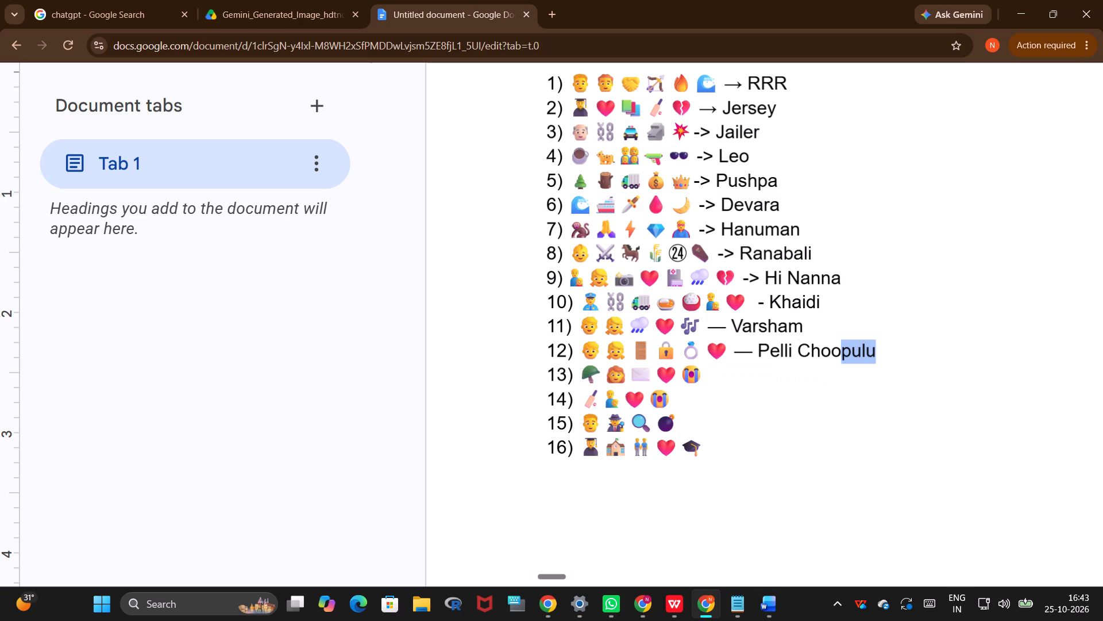
pyautogui.moveTo(813, 350); pyautogui.dragTo(732, 354)
pyautogui.press('BackSpace')
pyautogui.moveTo(804, 325); pyautogui.dragTo(700, 326)
pyautogui.press('BackSpace')
# Delete the titles Khaidi, Hi Nanna, Ranabali and Hanuman with their dash and arrows from clues 10) to 7).
pyautogui.moveTo(836, 307); pyautogui.dragTo(750, 313)
pyautogui.press('BackSpace')
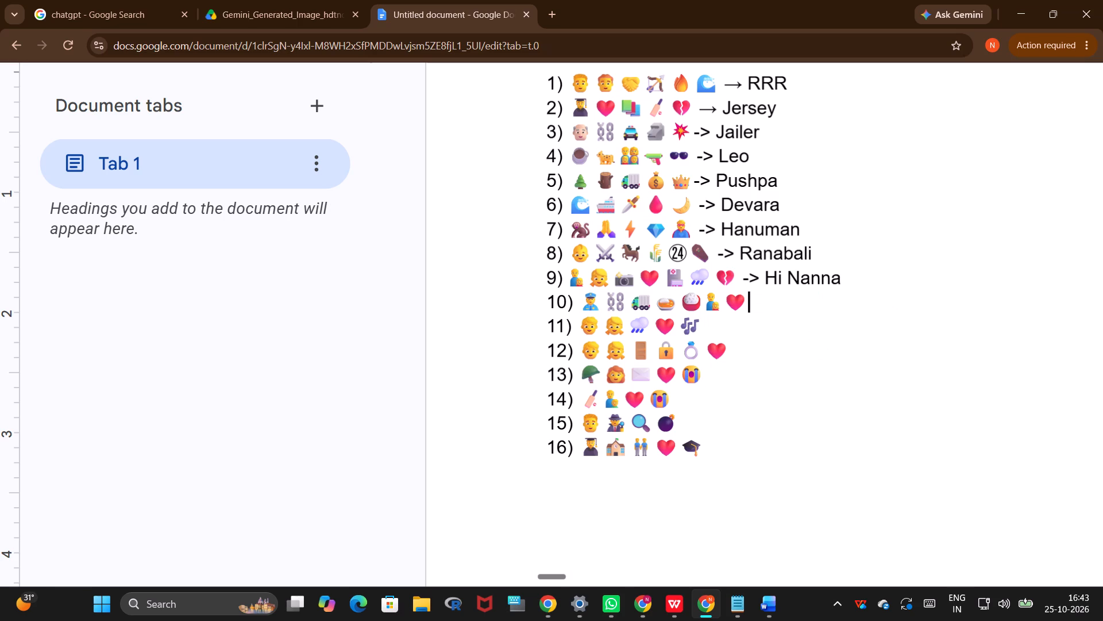
pyautogui.moveTo(849, 280); pyautogui.dragTo(742, 285)
pyautogui.press('BackSpace')
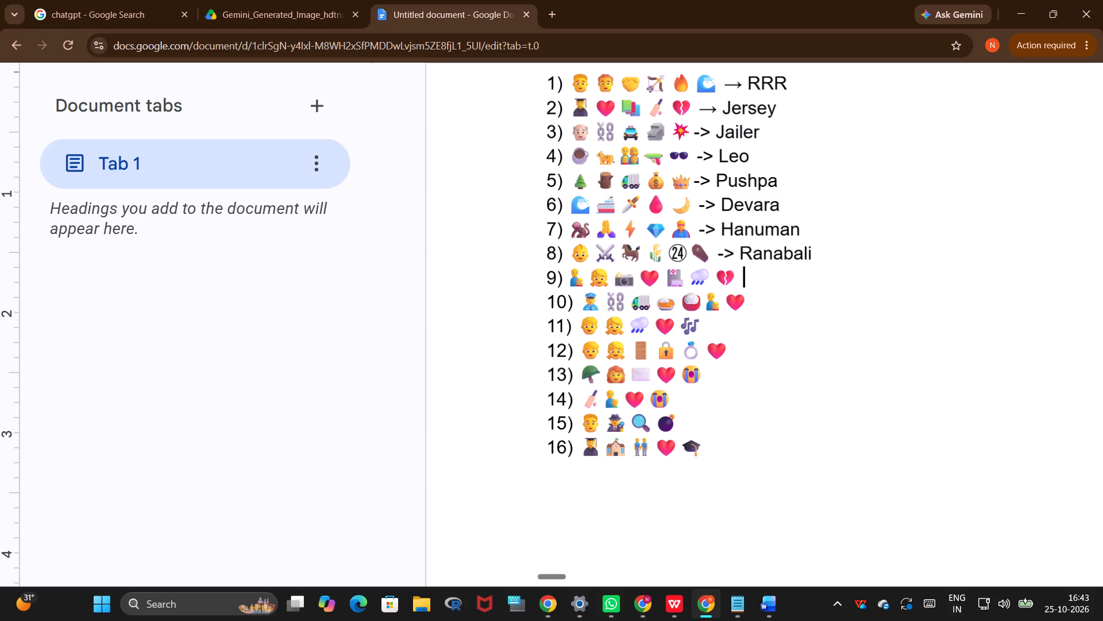
pyautogui.moveTo(818, 246); pyautogui.dragTo(712, 246)
pyautogui.press('BackSpace')
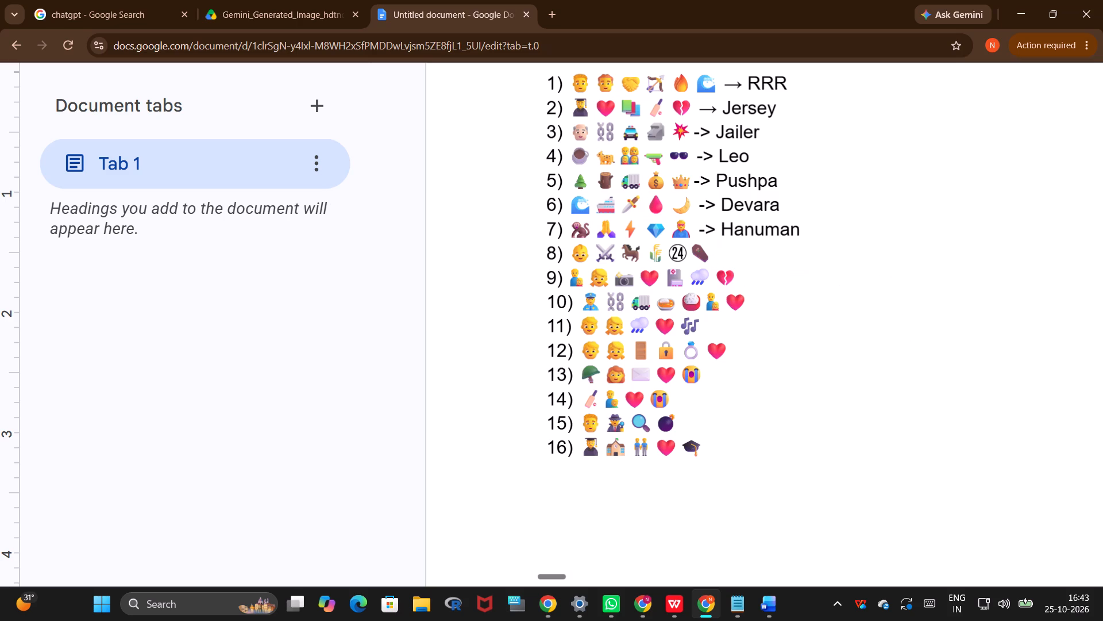
pyautogui.moveTo(801, 233); pyautogui.dragTo(693, 229)
pyautogui.press('BackSpace')
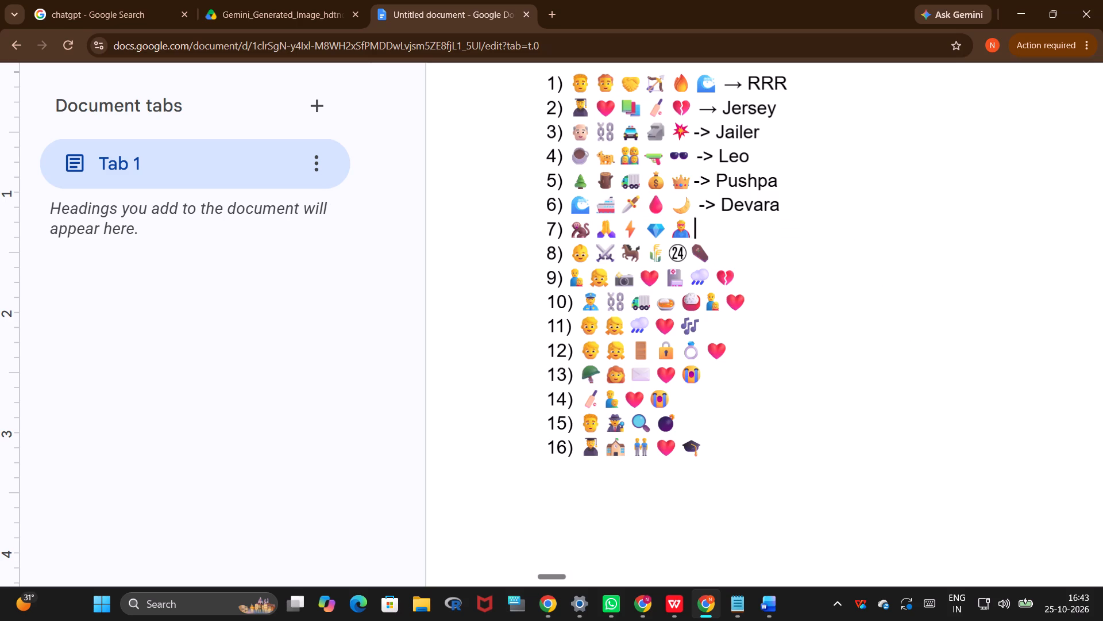
# Delete the arrows and the titles Devara, Pushpa and Leo from clues 6) to 4), keeping the emojis.
pyautogui.moveTo(779, 206); pyautogui.dragTo(688, 204)
pyautogui.press('BackSpace')
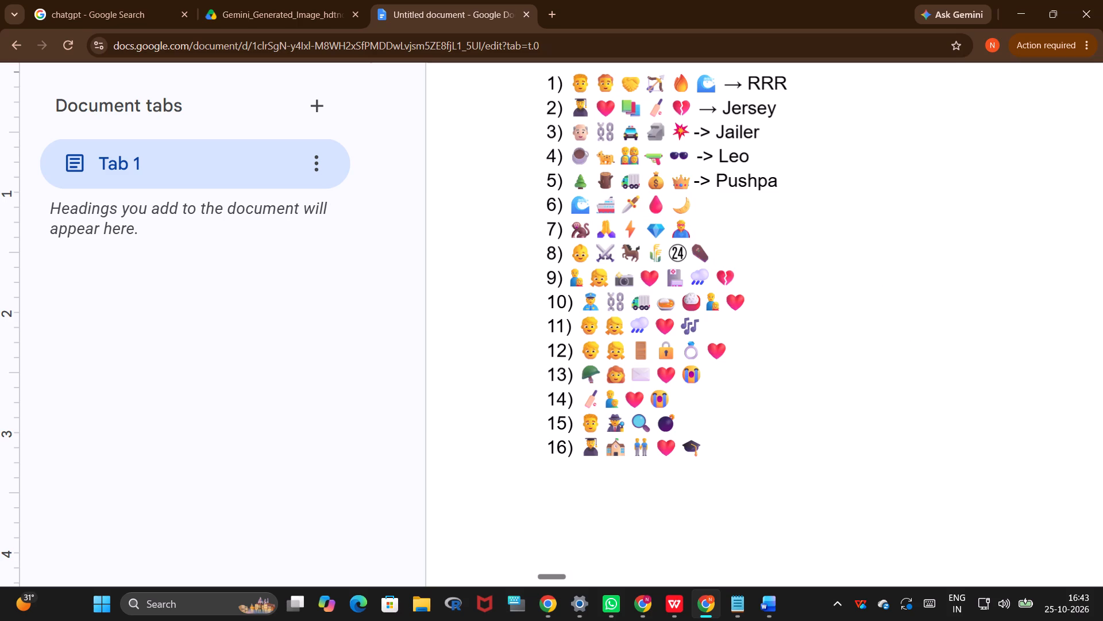
pyautogui.moveTo(777, 180); pyautogui.dragTo(691, 179)
pyautogui.press('BackSpace')
pyautogui.scroll(1, 691, 179)
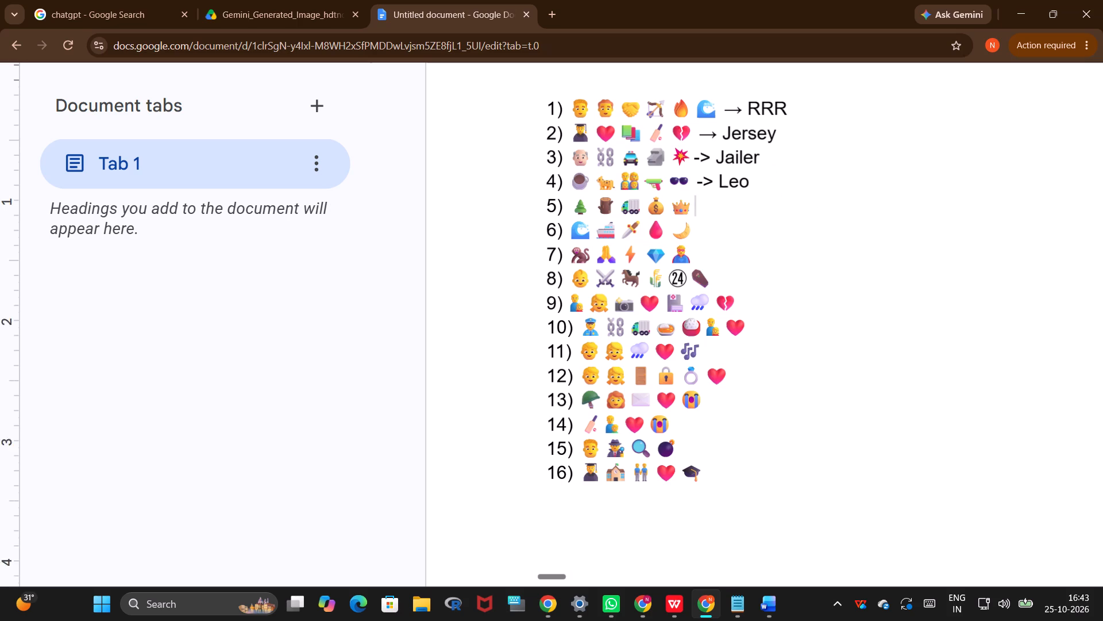
pyautogui.scroll(1, 691, 179)
pyautogui.moveTo(757, 234); pyautogui.dragTo(692, 228)
pyautogui.press('BackSpace')
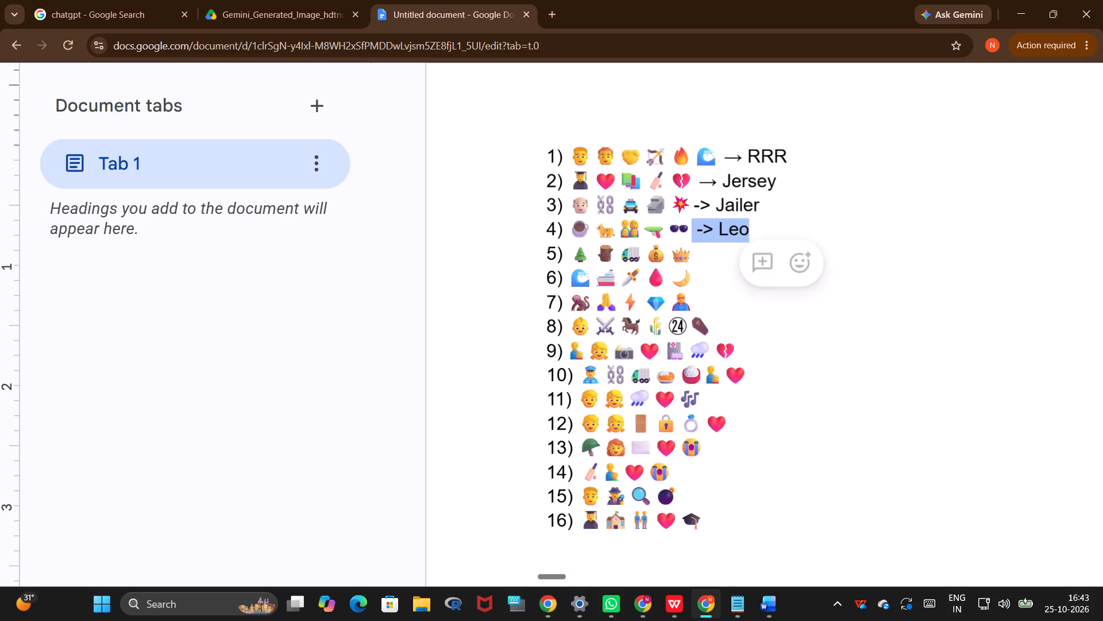
# Delete the arrows and the titles Jailer, Jersey and RRR from clues 3) to 1).
pyautogui.moveTo(770, 209); pyautogui.dragTo(688, 204)
pyautogui.press('BackSpace')
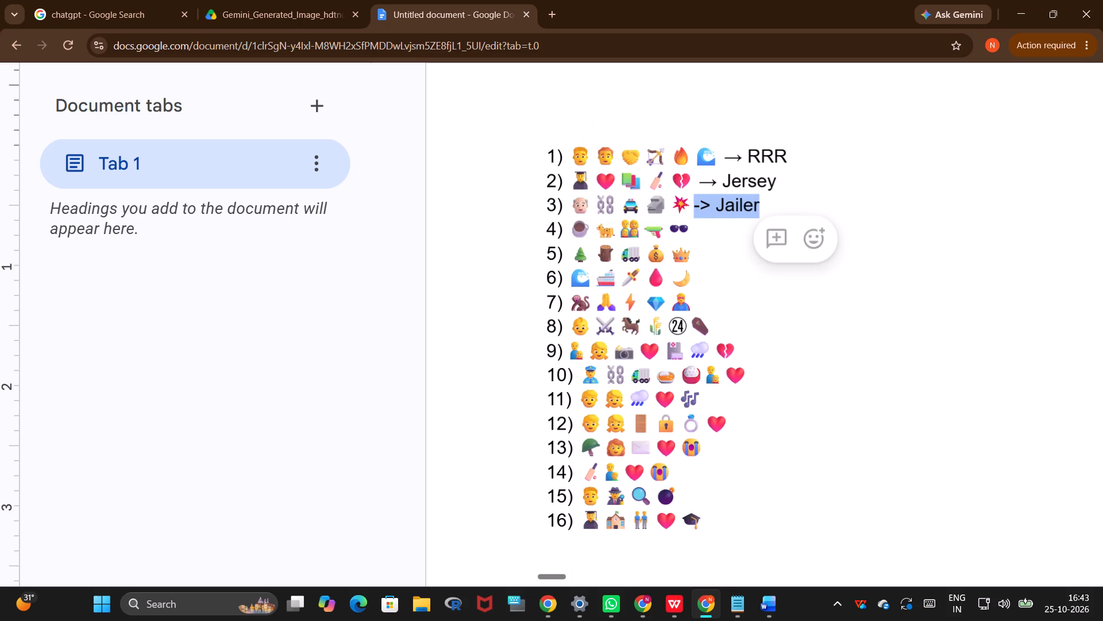
pyautogui.moveTo(781, 181); pyautogui.dragTo(698, 180)
pyautogui.press('BackSpace')
pyautogui.moveTo(799, 153); pyautogui.dragTo(722, 150)
pyautogui.press('BackSpace')
# Select all sixteen emoji clues and increase their font size to 23.
pyautogui.scroll(-1, 715, 530)
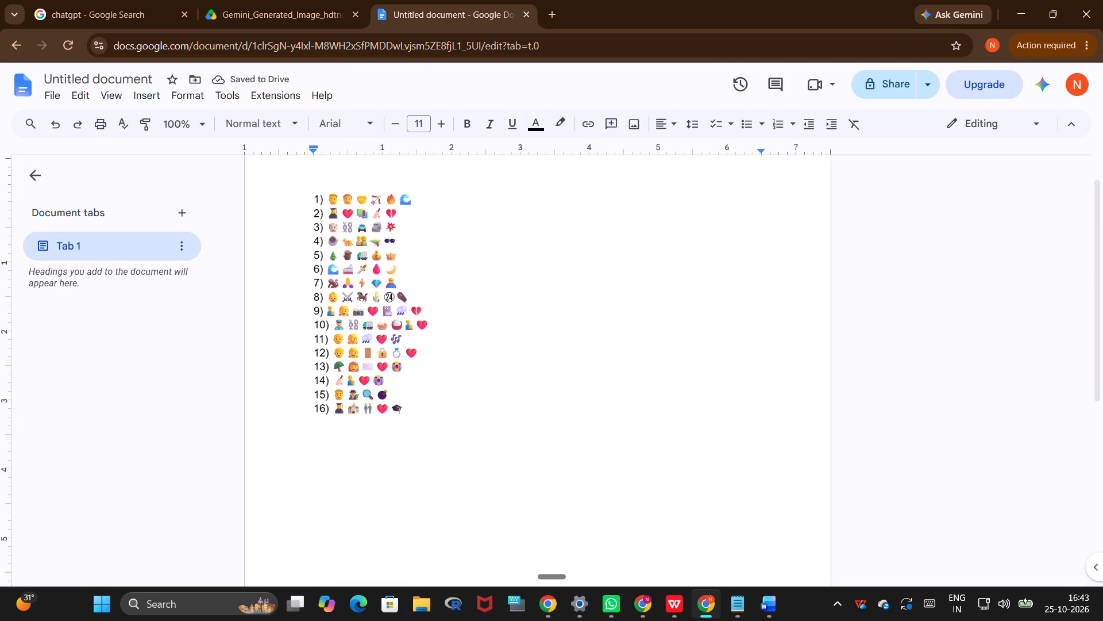
pyautogui.moveTo(411, 420); pyautogui.dragTo(291, 189)
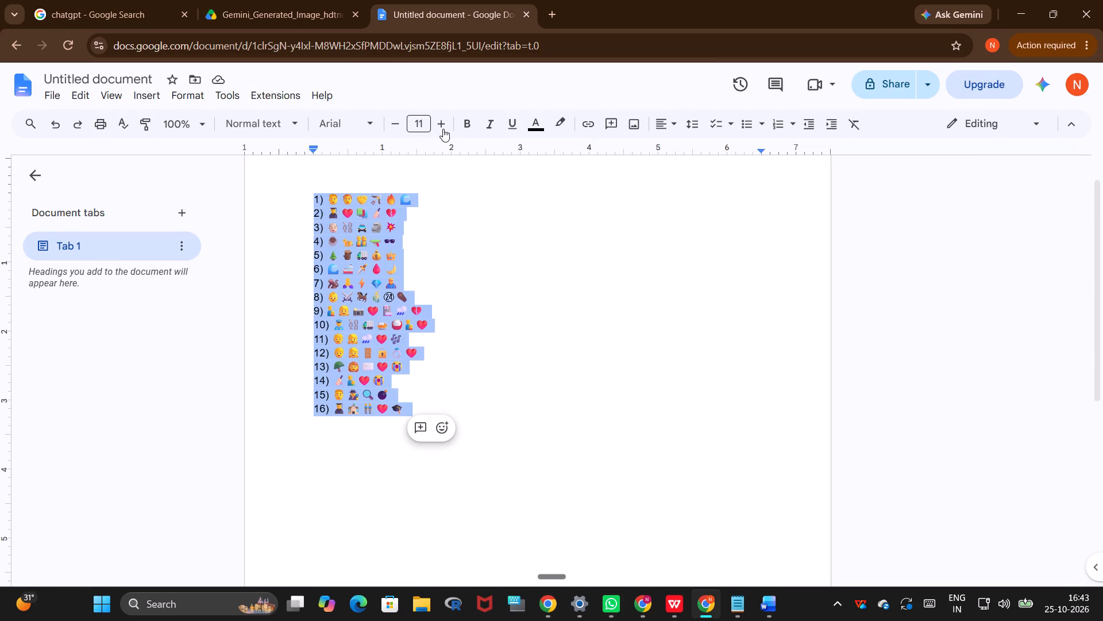
pyautogui.tripleClick(444, 128)
pyautogui.tripleClick(444, 128)
pyautogui.tripleClick(444, 128)
pyautogui.tripleClick(444, 128)
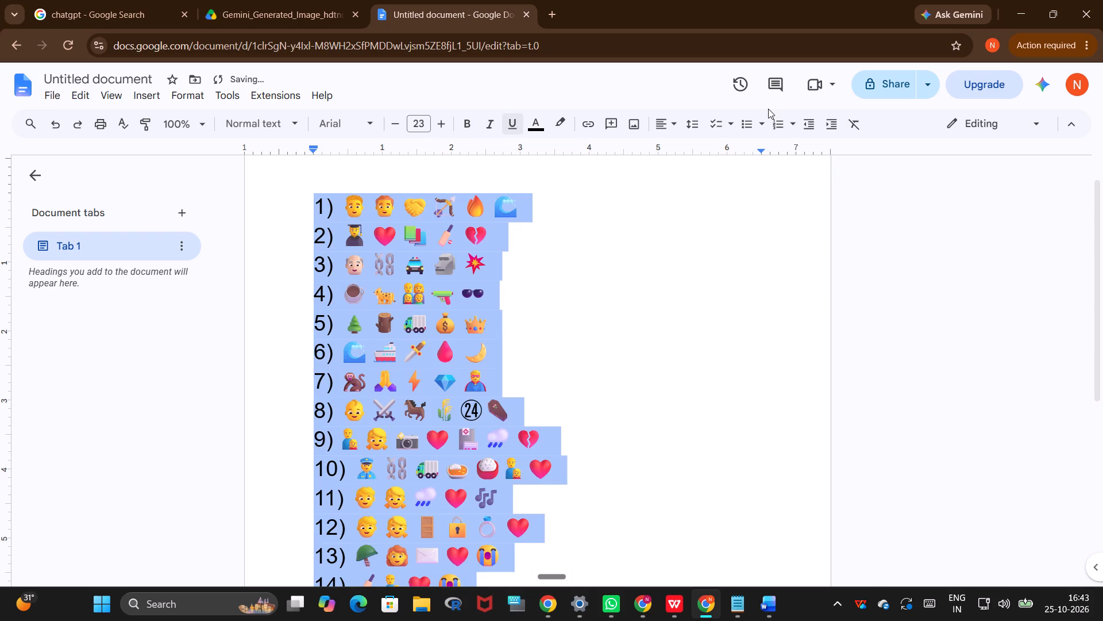
# Set the line spacing of the selected emoji clues to Double.
pyautogui.click(689, 128)
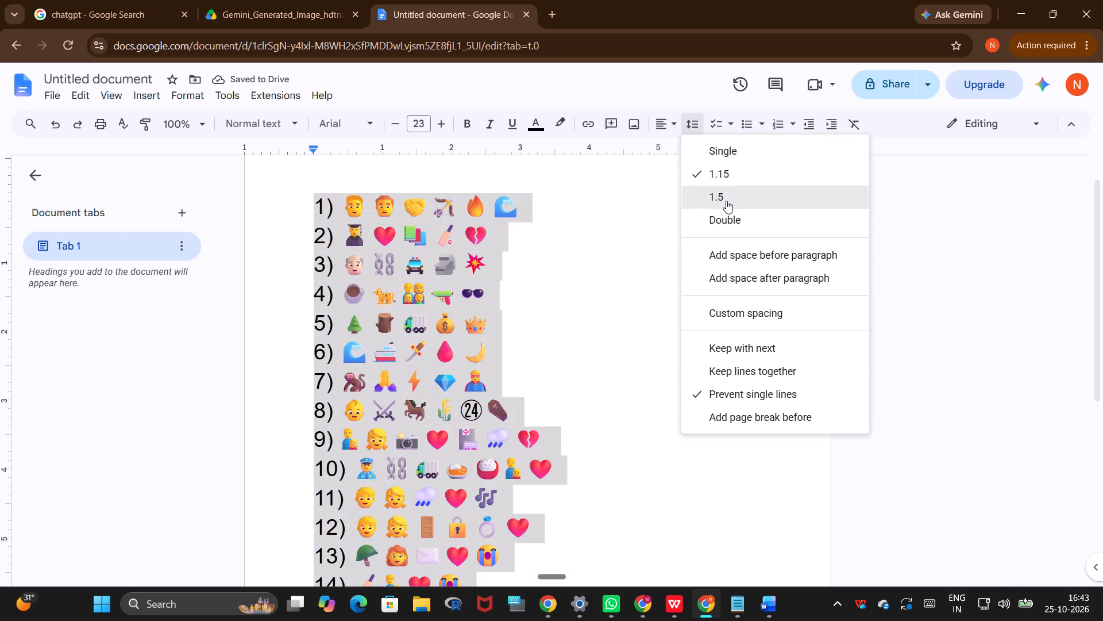
pyautogui.click(727, 220)
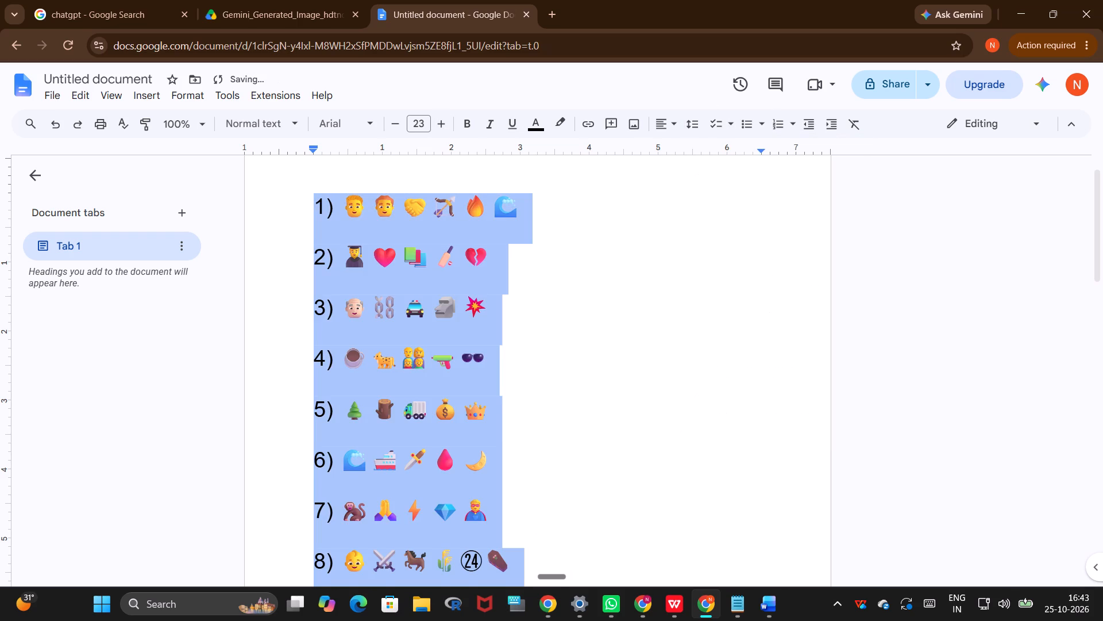
# Look through the double-spaced emoji clues in the document to check their layout and line spacing setting.
pyautogui.scroll(-2, 553, 256)
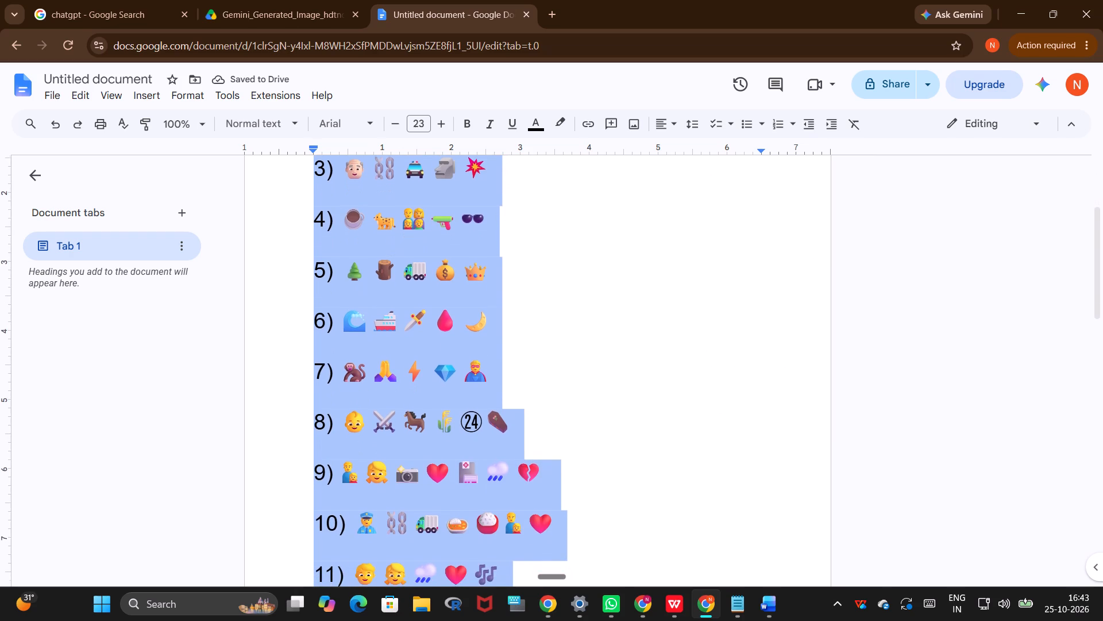
pyautogui.scroll(-1, 553, 256)
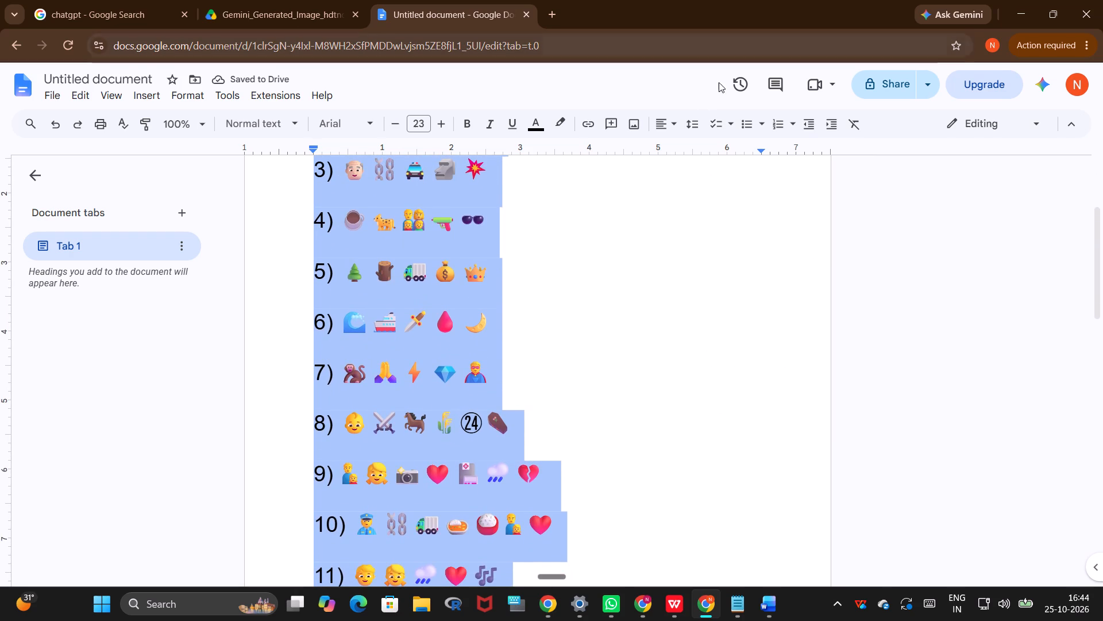
pyautogui.click(697, 132)
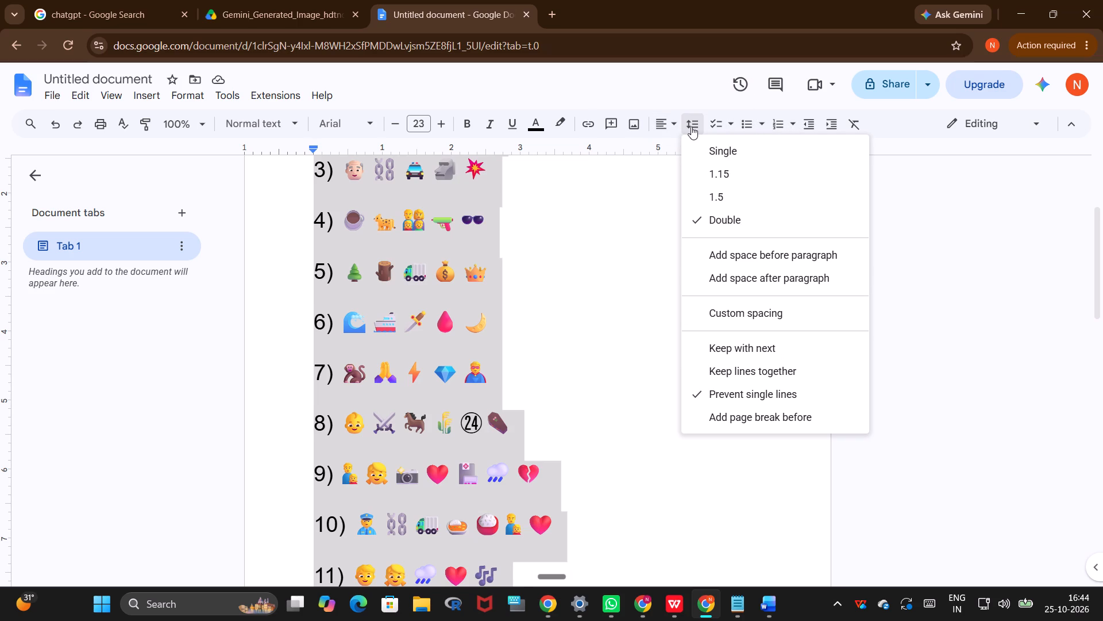
pyautogui.click(593, 361)
pyautogui.scroll(1, 593, 361)
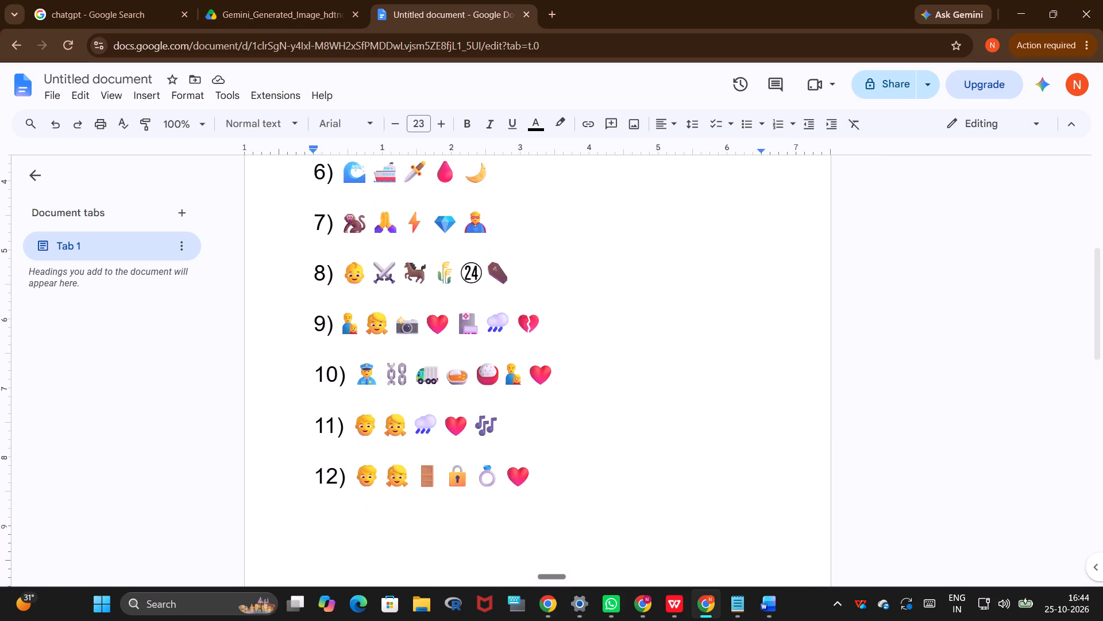
pyautogui.scroll(3, 593, 361)
pyautogui.scroll(-1, 593, 361)
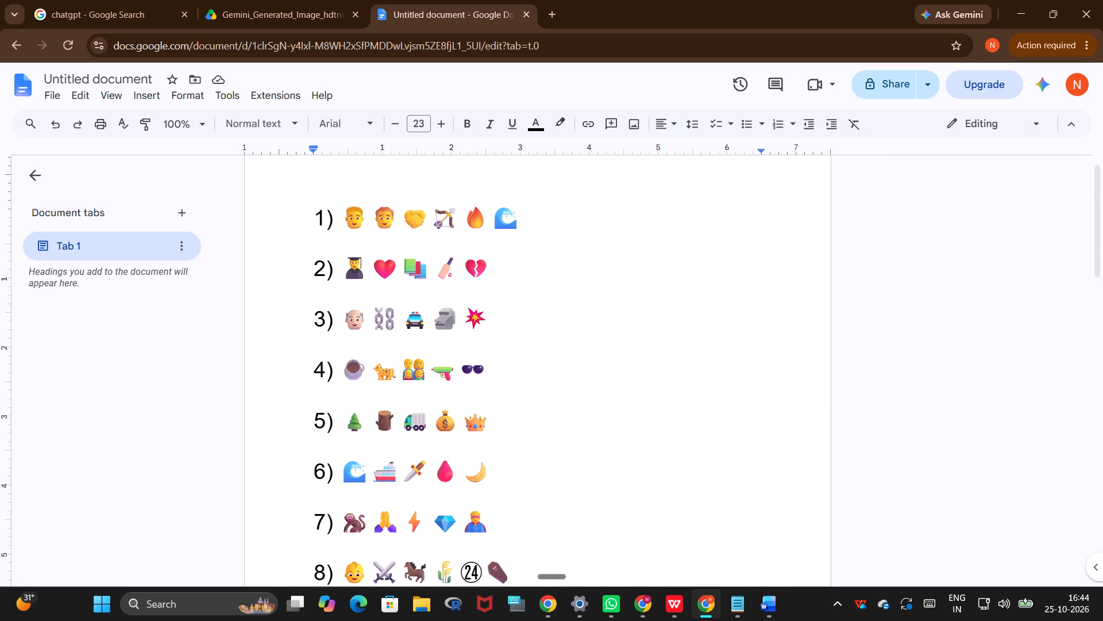
pyautogui.scroll(-1, 593, 361)
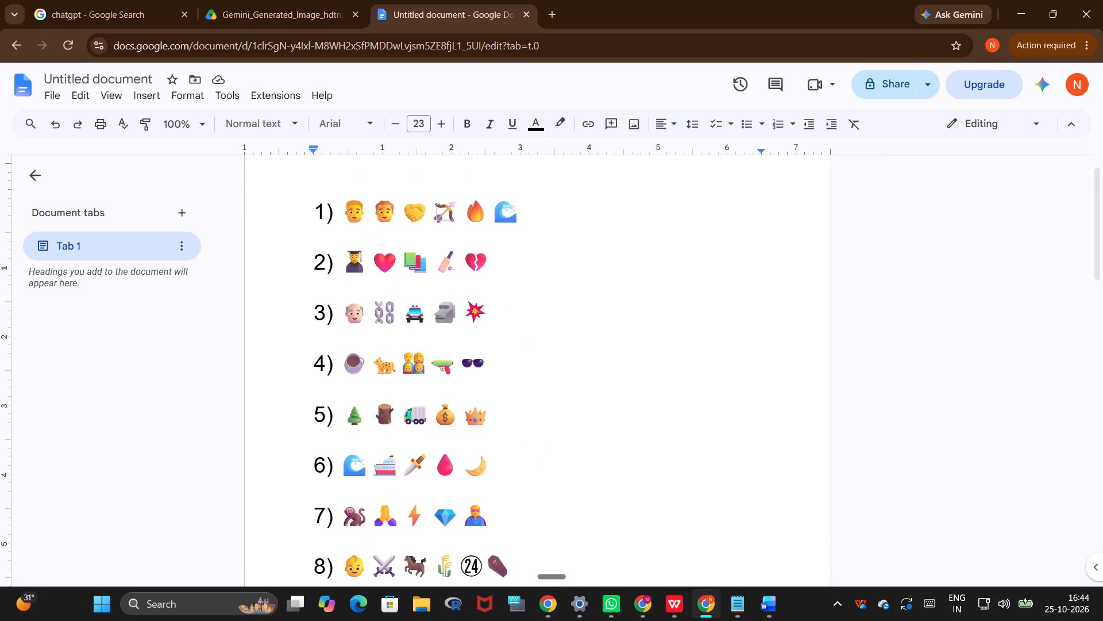
# Select all sixteen emoji clues and enter a custom line spacing of 4.
pyautogui.doubleClick(311, 211)
pyautogui.scroll(-3, 519, 323)
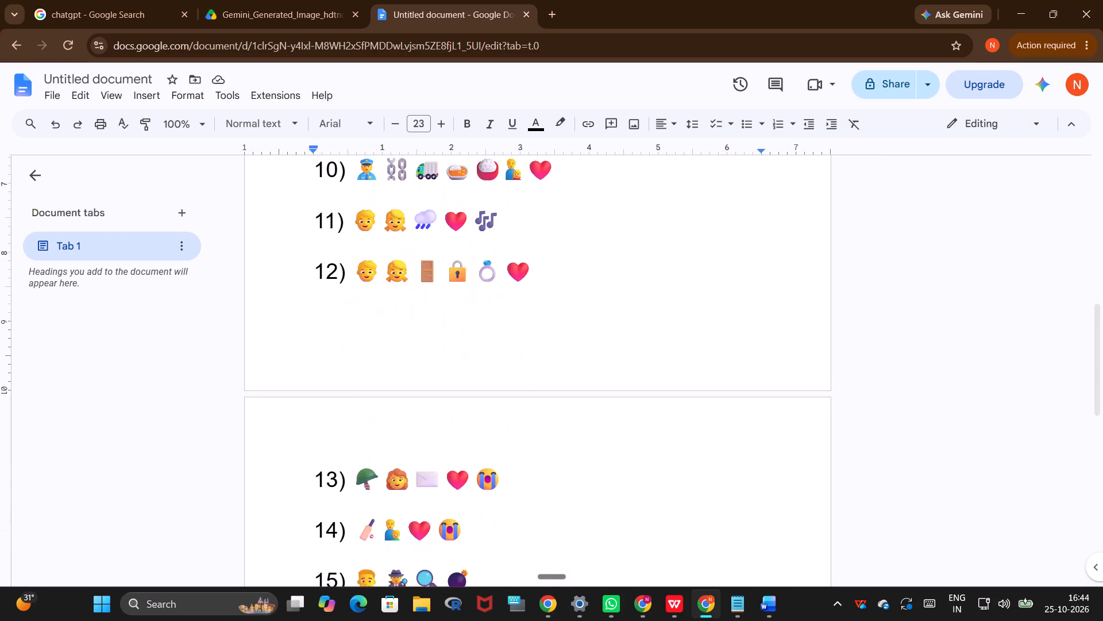
pyautogui.scroll(-2, 519, 323)
pyautogui.moveTo(504, 387); pyautogui.dragTo(265, 0)
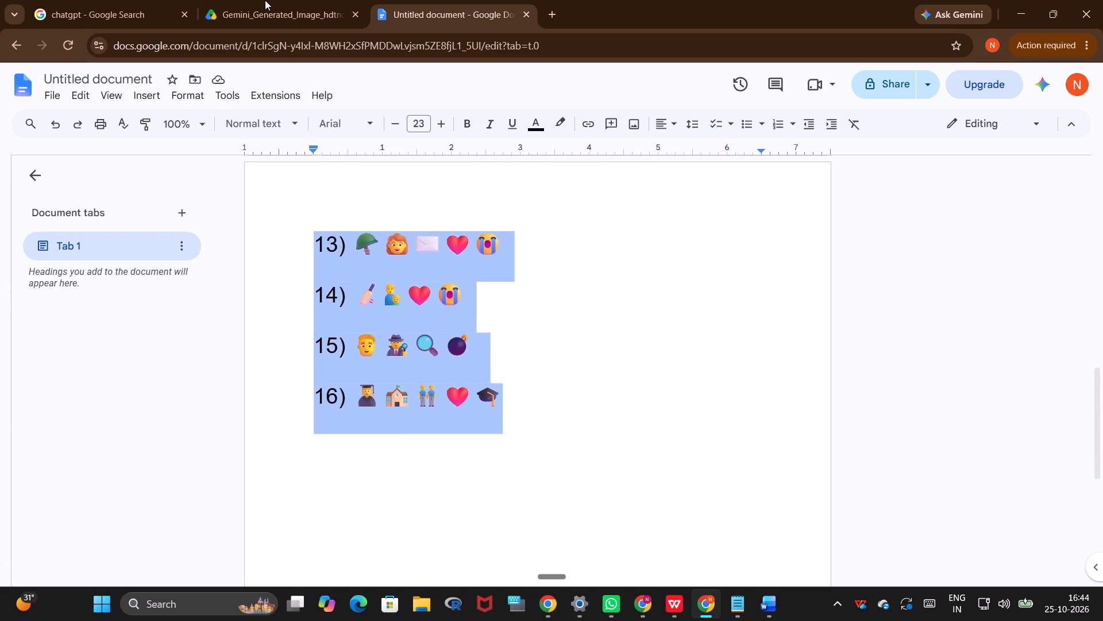
pyautogui.moveTo(265, 0); pyautogui.dragTo(263, 3)
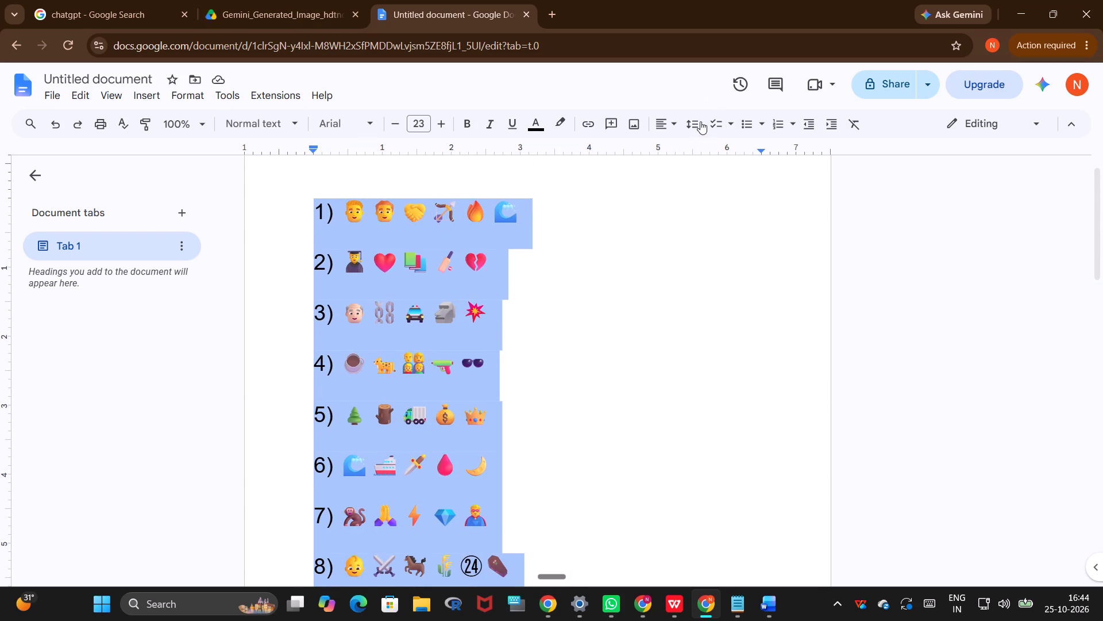
pyautogui.click(696, 125)
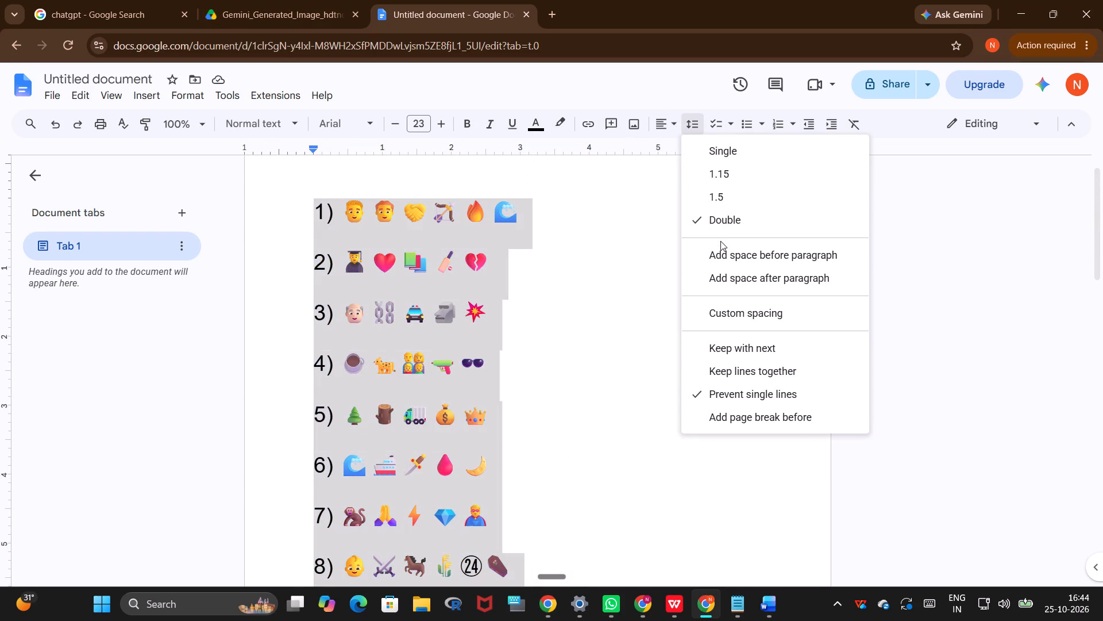
pyautogui.click(755, 309)
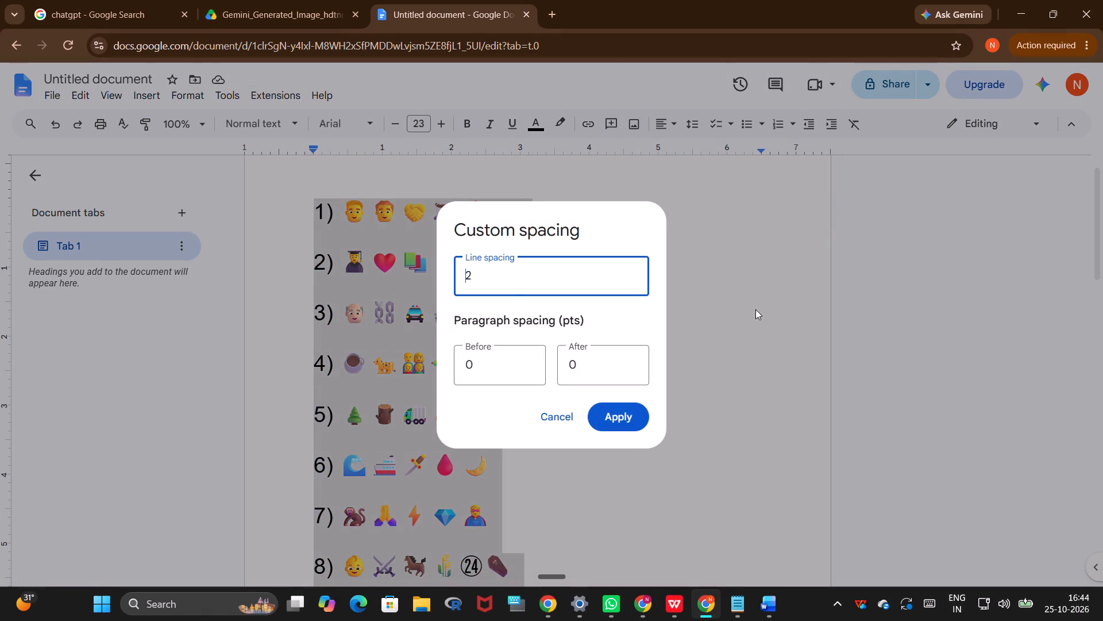
pyautogui.click(507, 279)
pyautogui.press('BackSpace')
pyautogui.press('5')
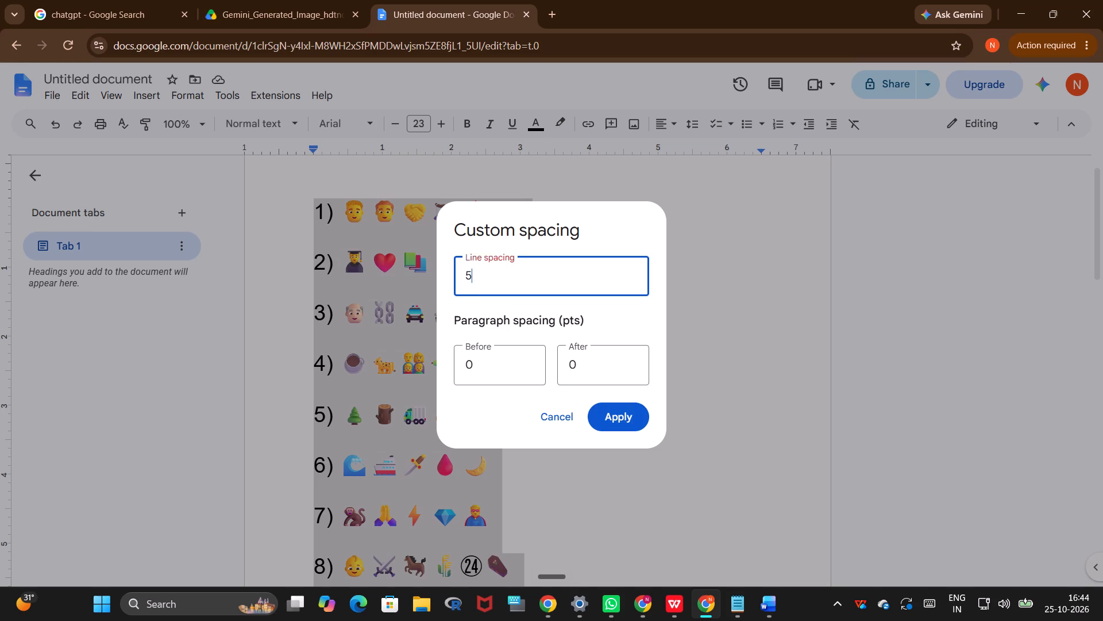
pyautogui.press('BackSpace')
pyautogui.press('4')
pyautogui.press('Return')
# Set the paragraph spacing before and after to 1 pt each and apply the custom spacing to the clues.
pyautogui.click(488, 367)
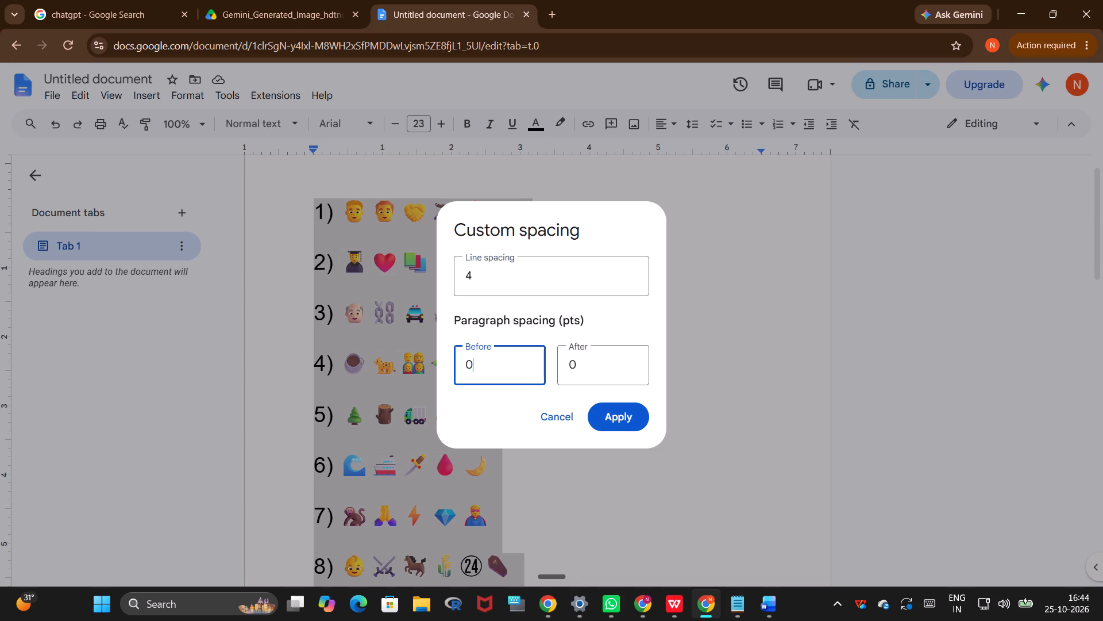
pyautogui.press('BackSpace')
pyautogui.press('1')
pyautogui.press('BackSpace')
pyautogui.press('1')
pyautogui.click(580, 359)
pyautogui.press('BackSpace')
pyautogui.press('1')
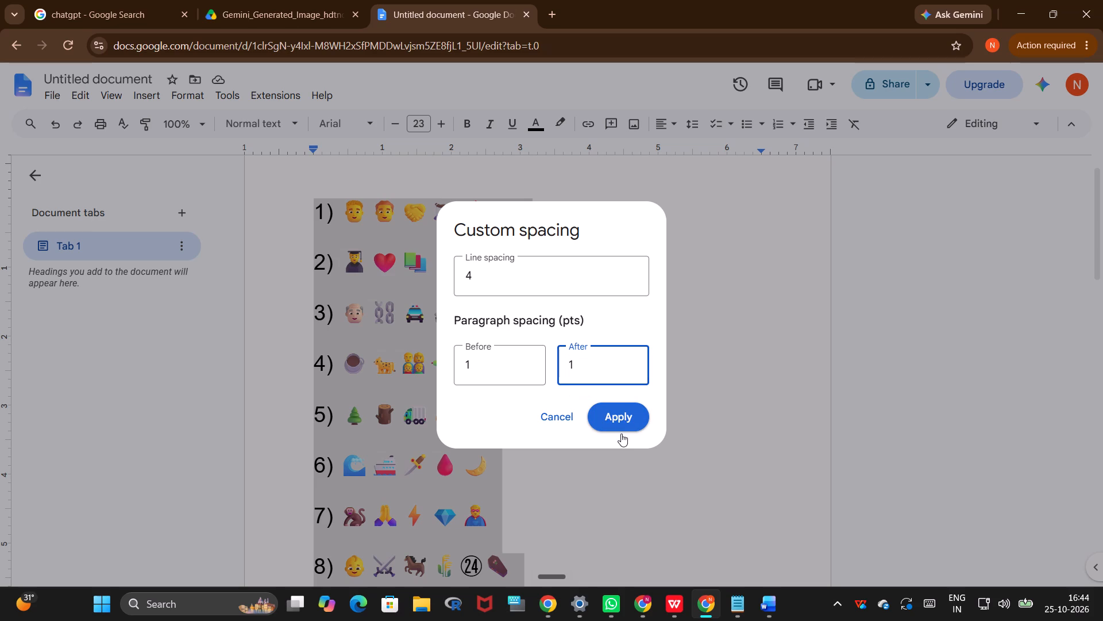
pyautogui.click(625, 426)
pyautogui.click(580, 388)
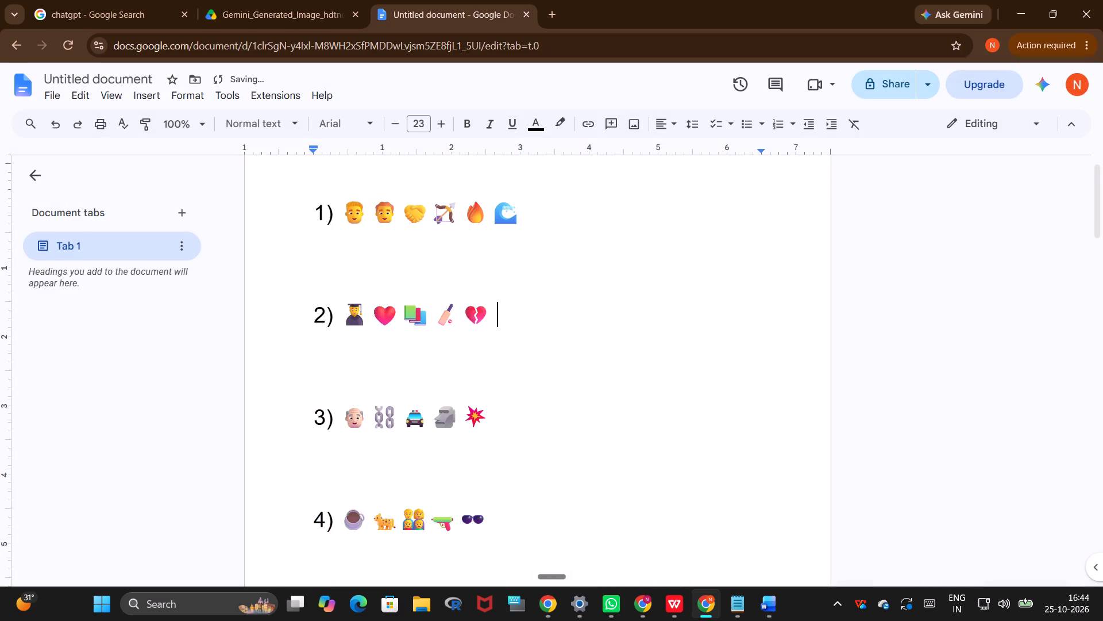
# Select the whole document and set its line spacing to Double.
pyautogui.scroll(-4, 580, 388)
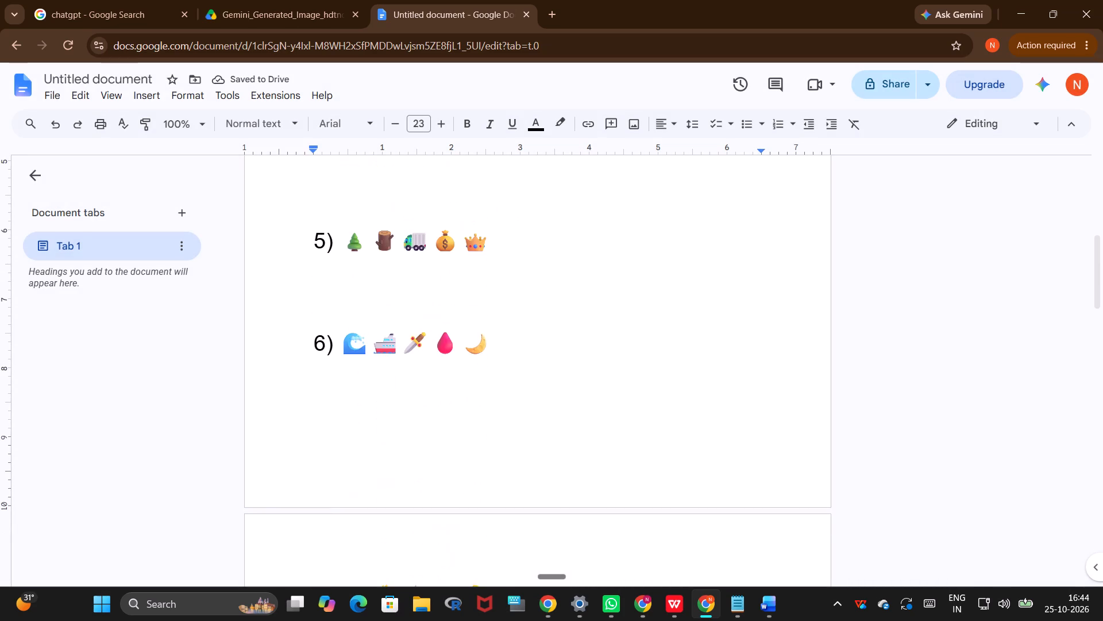
pyautogui.scroll(-5, 580, 388)
pyautogui.scroll(8, 580, 388)
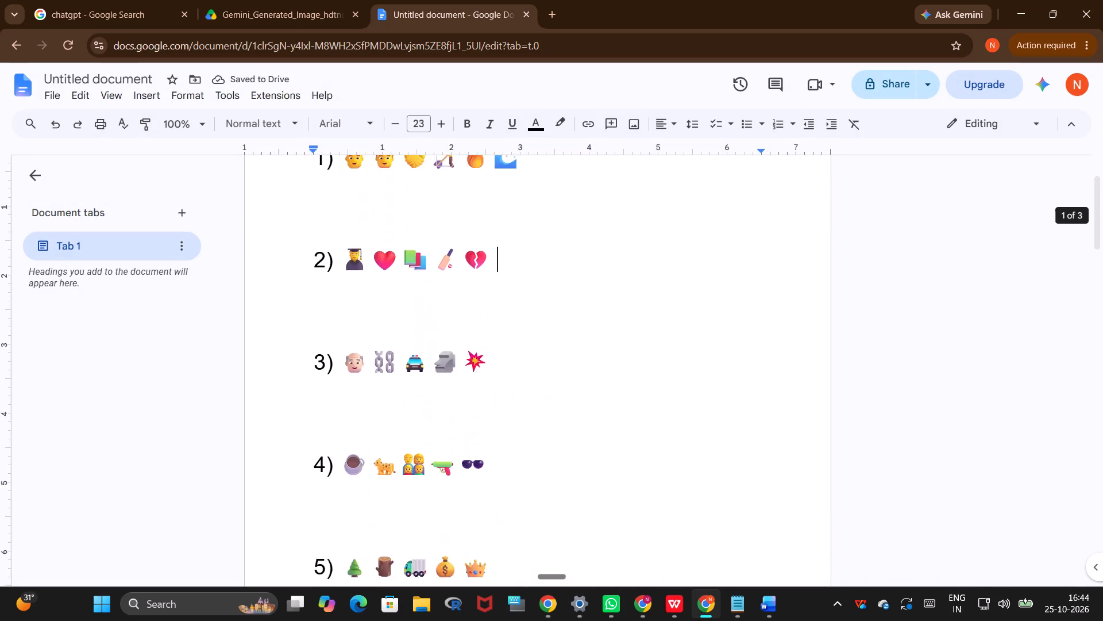
pyautogui.scroll(2, 580, 388)
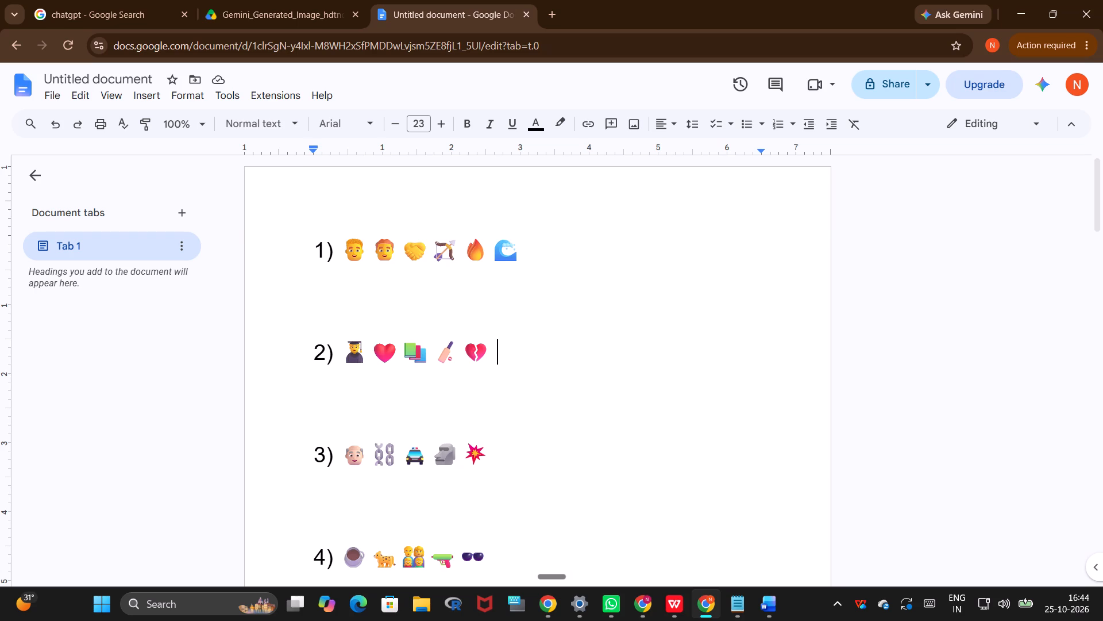
pyautogui.hotkey('ctrl', 'a')
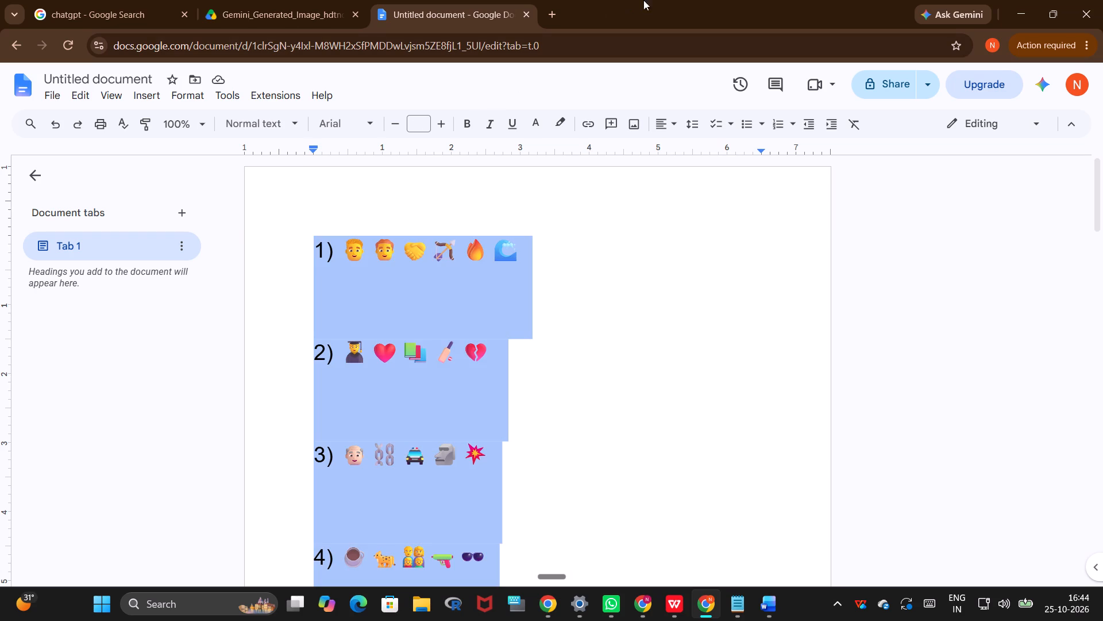
pyautogui.click(688, 127)
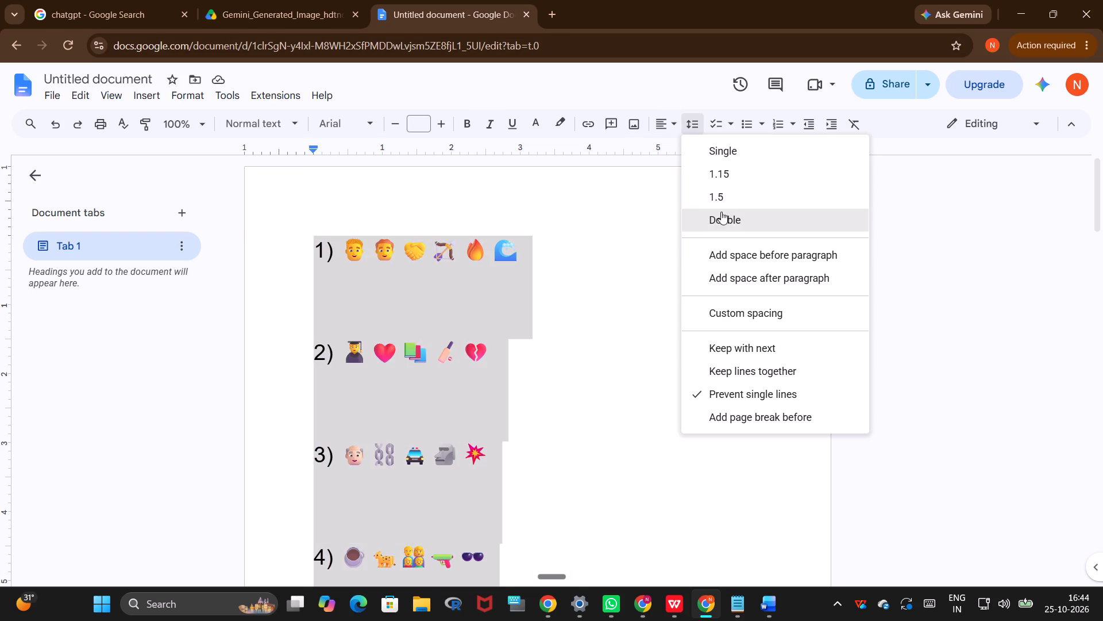
pyautogui.click(736, 220)
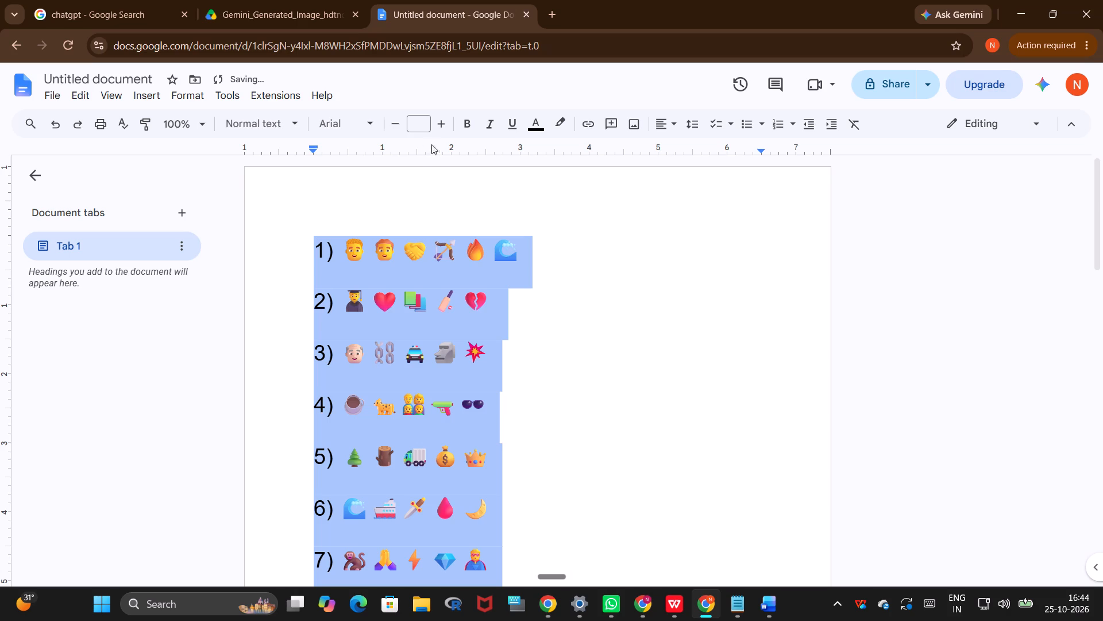
# Increase the font size of all the emoji clues to 31.
pyautogui.tripleClick(445, 125)
pyautogui.tripleClick(445, 125)
pyautogui.doubleClick(445, 125)
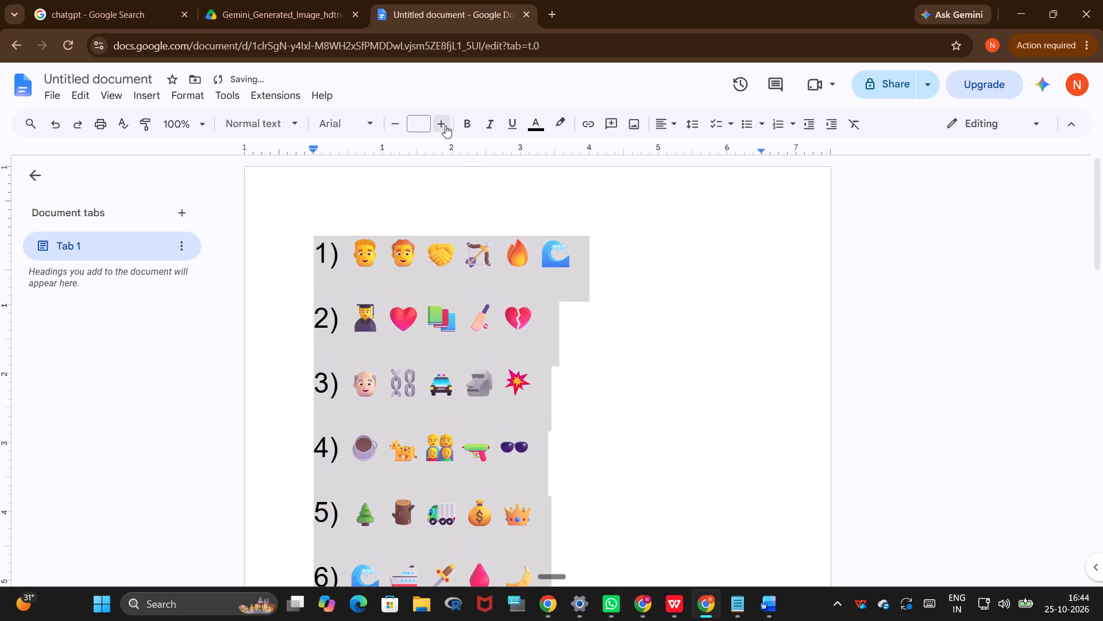
pyautogui.click(639, 315)
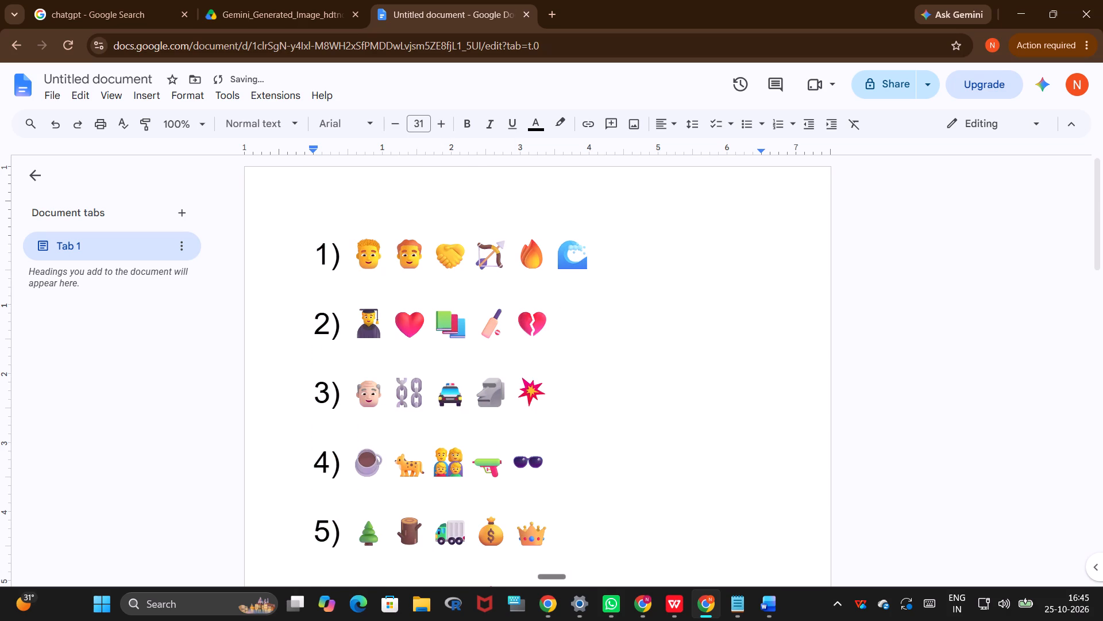
# Review the enlarged clues 1) to 16) across both pages to check their size and spacing.
pyautogui.scroll(-1, 639, 315)
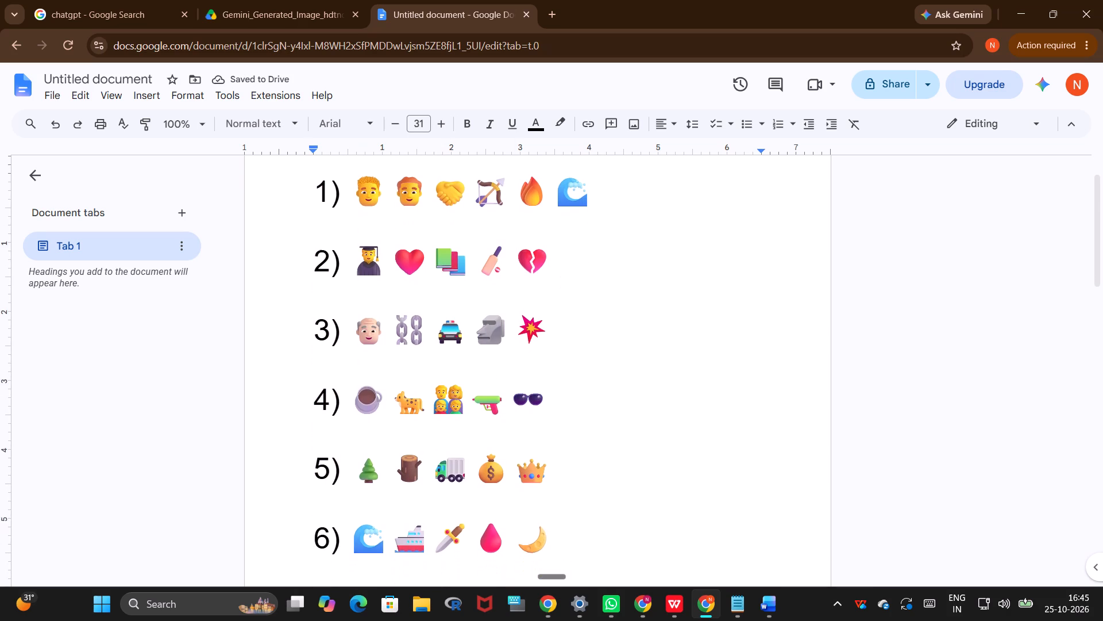
pyautogui.scroll(-1, 639, 315)
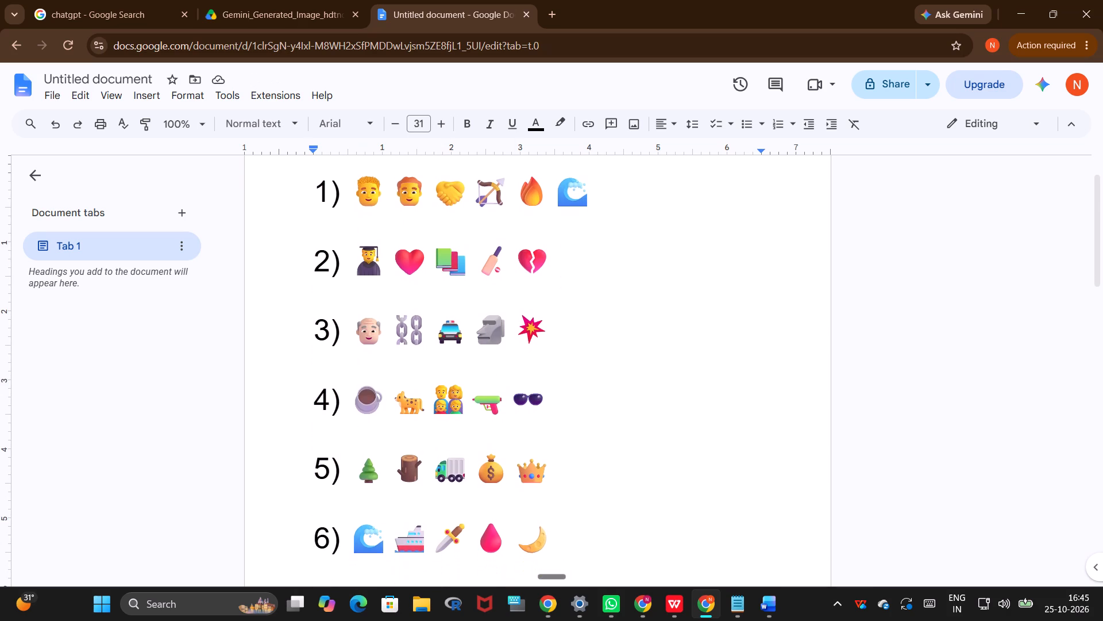
pyautogui.scroll(1, 639, 315)
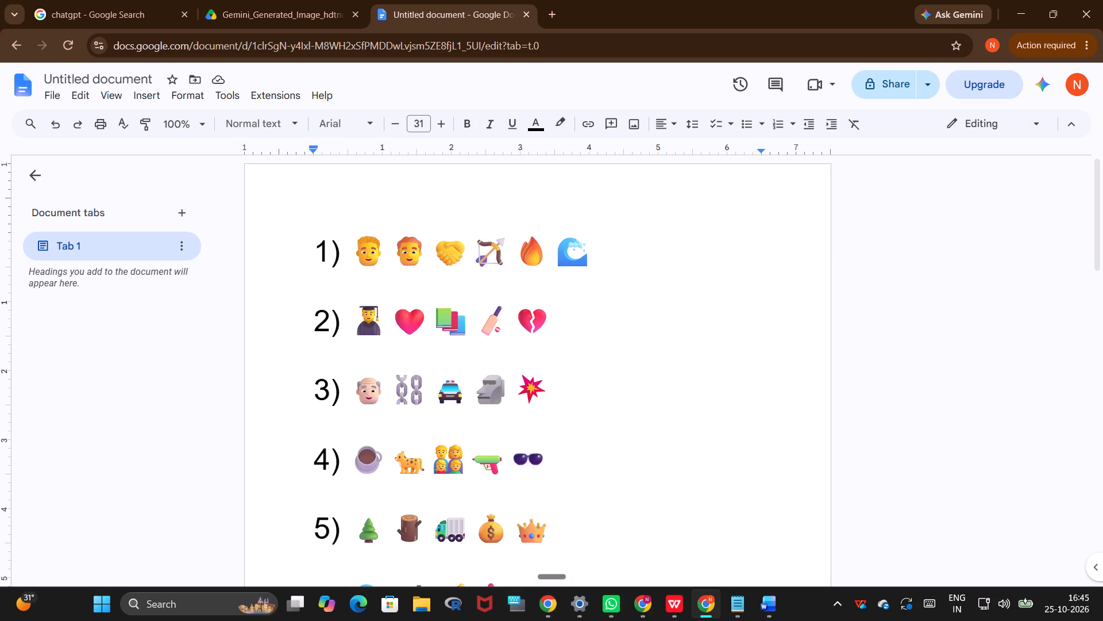
pyautogui.scroll(-5, 611, 333)
pyautogui.scroll(1, 611, 333)
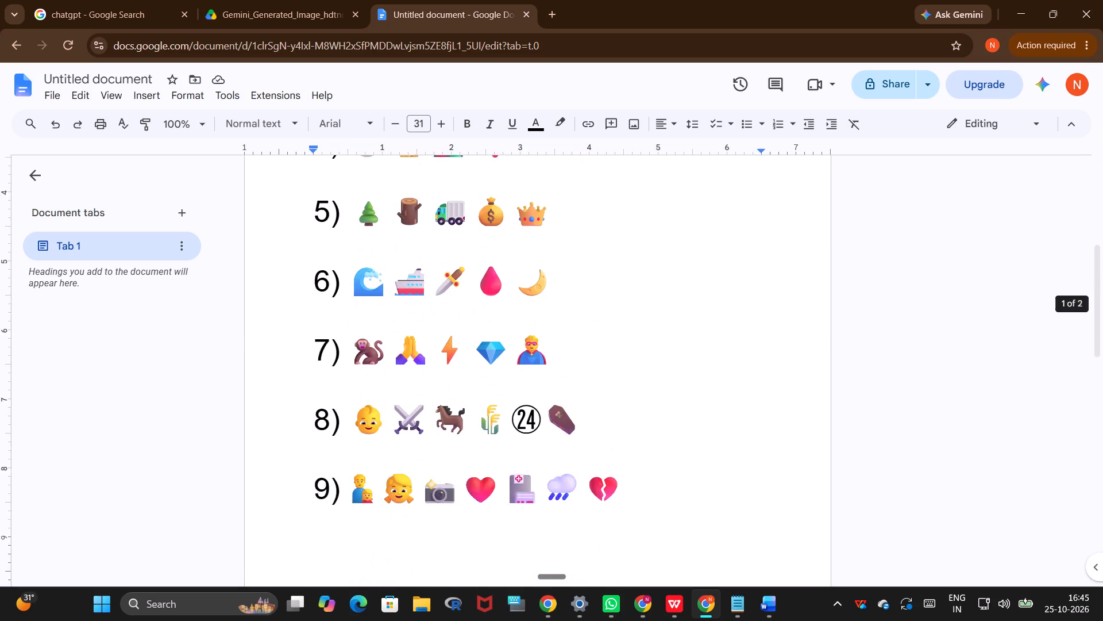
pyautogui.scroll(1, 611, 333)
pyautogui.scroll(-7, 611, 333)
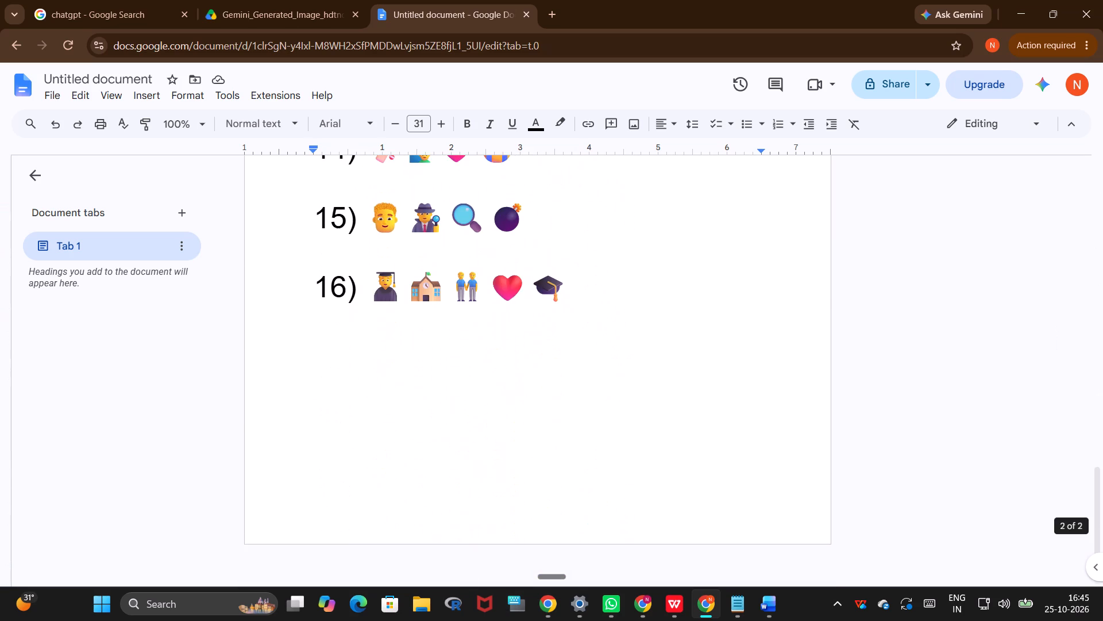
pyautogui.scroll(-2, 611, 333)
pyautogui.scroll(10, 611, 333)
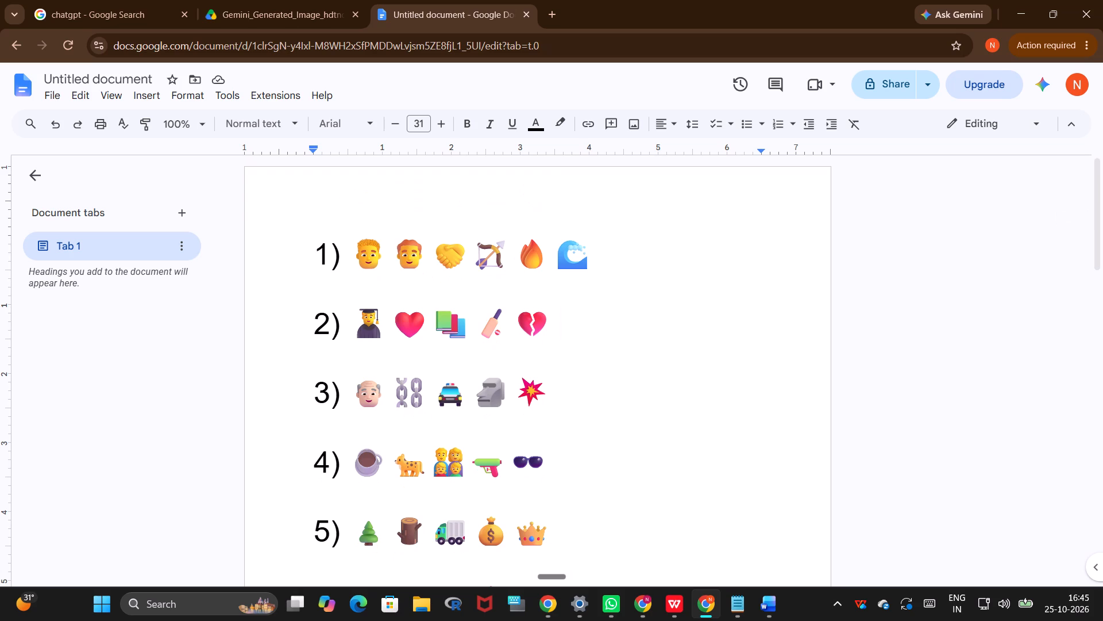
pyautogui.scroll(-3, 611, 333)
pyautogui.scroll(1, 611, 333)
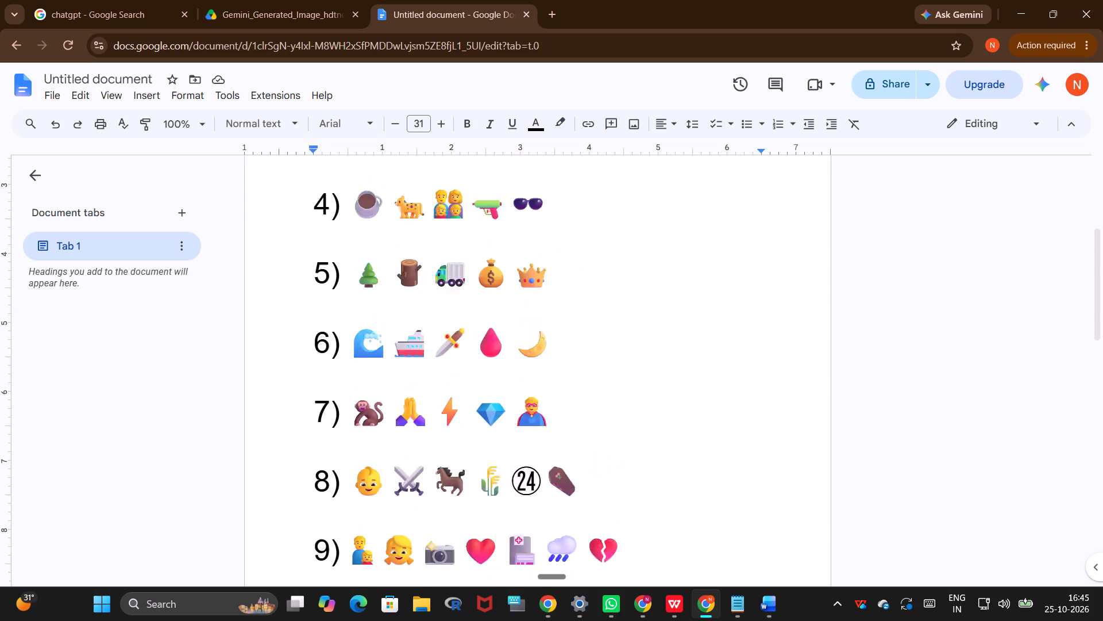
pyautogui.scroll(2, 611, 333)
pyautogui.scroll(-7, 611, 333)
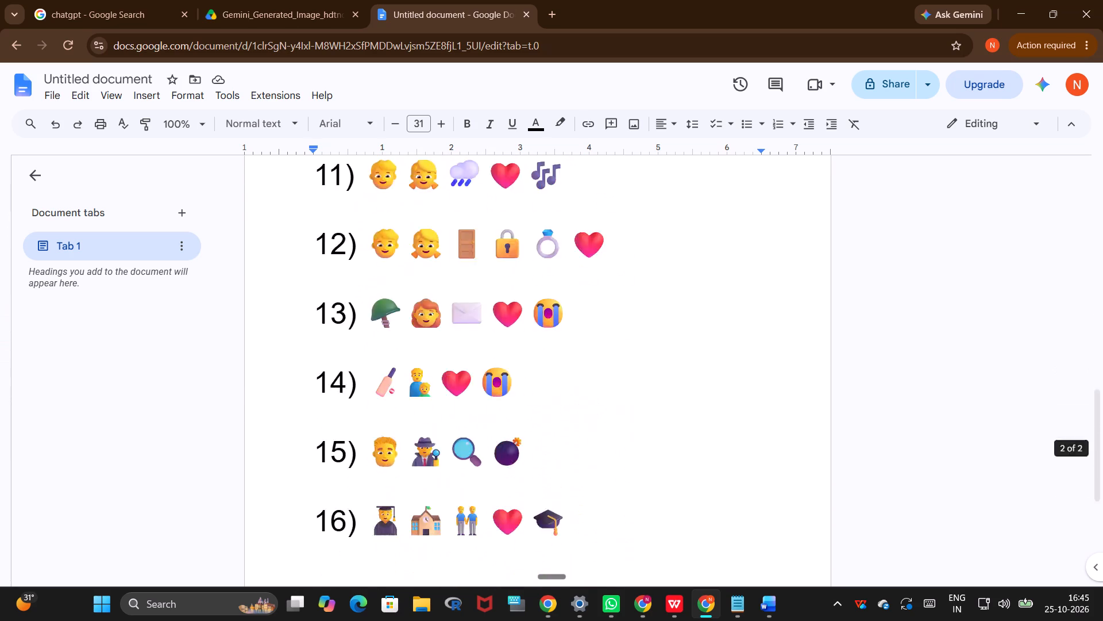
pyautogui.scroll(-1, 611, 333)
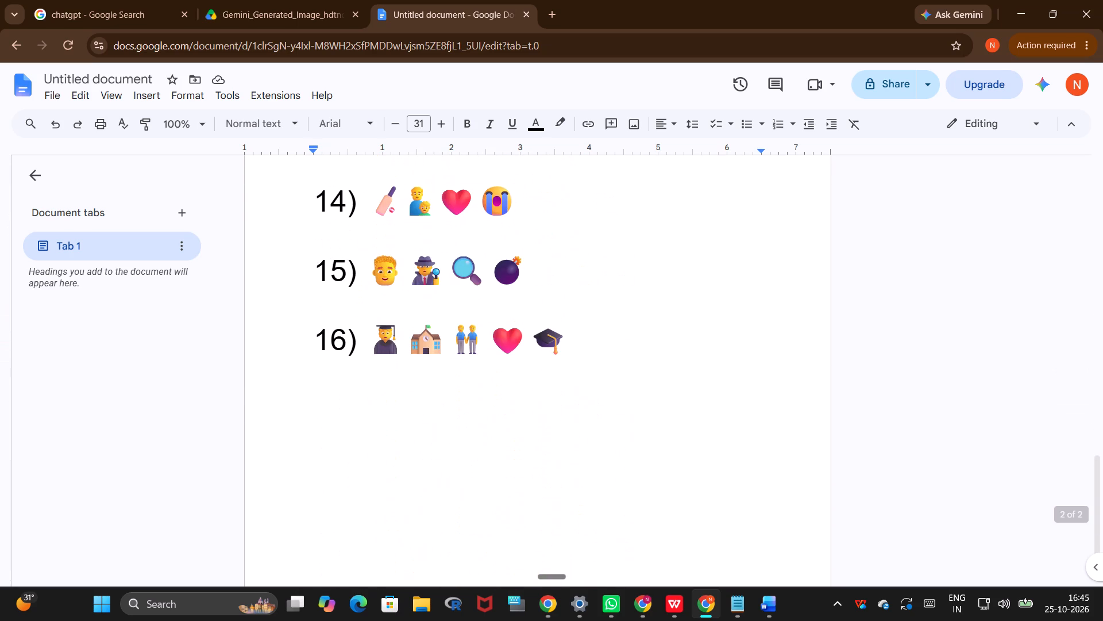
pyautogui.scroll(13, 611, 333)
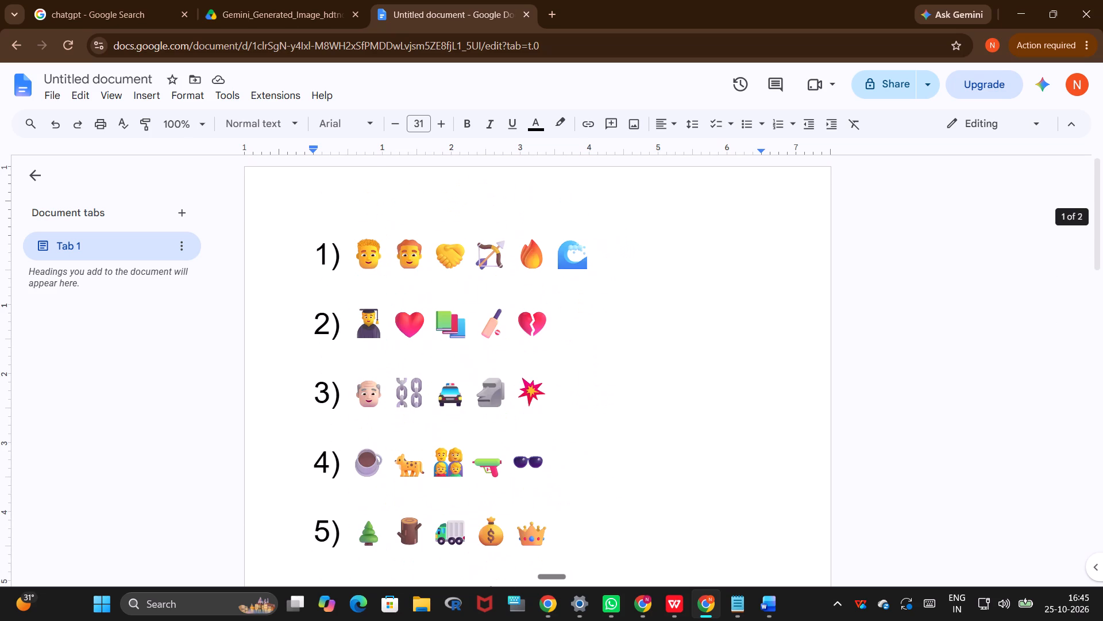
# Review the enlarged emoji clues 1) to 16) across the document.
pyautogui.scroll(-3, 611, 333)
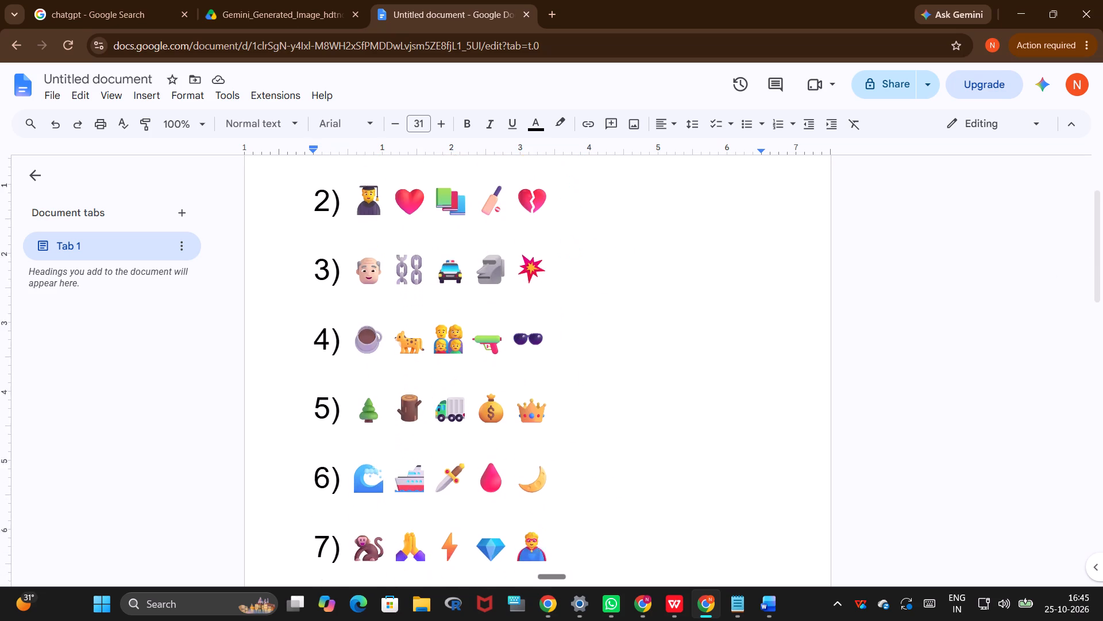
pyautogui.scroll(-4, 611, 333)
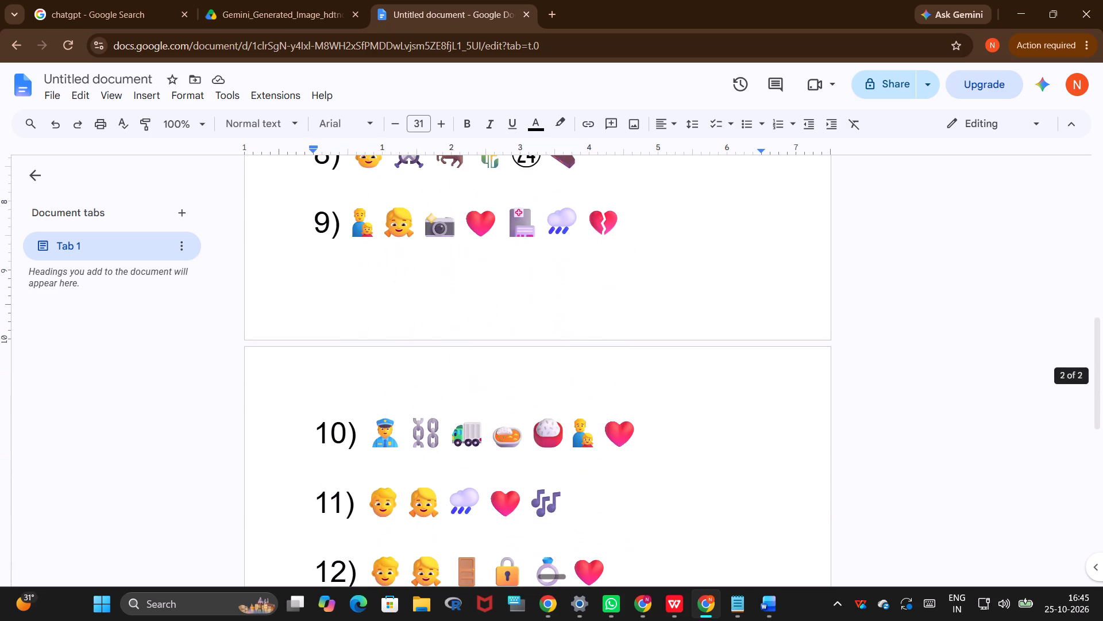
pyautogui.scroll(-2, 611, 333)
pyautogui.scroll(-4, 612, 457)
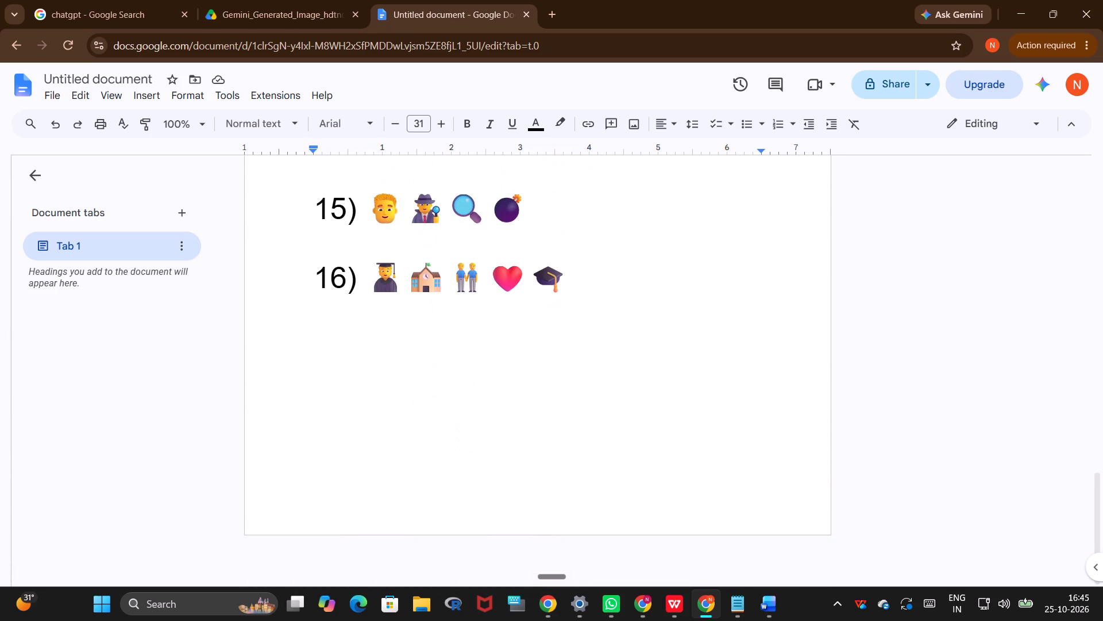
pyautogui.scroll(13, 612, 457)
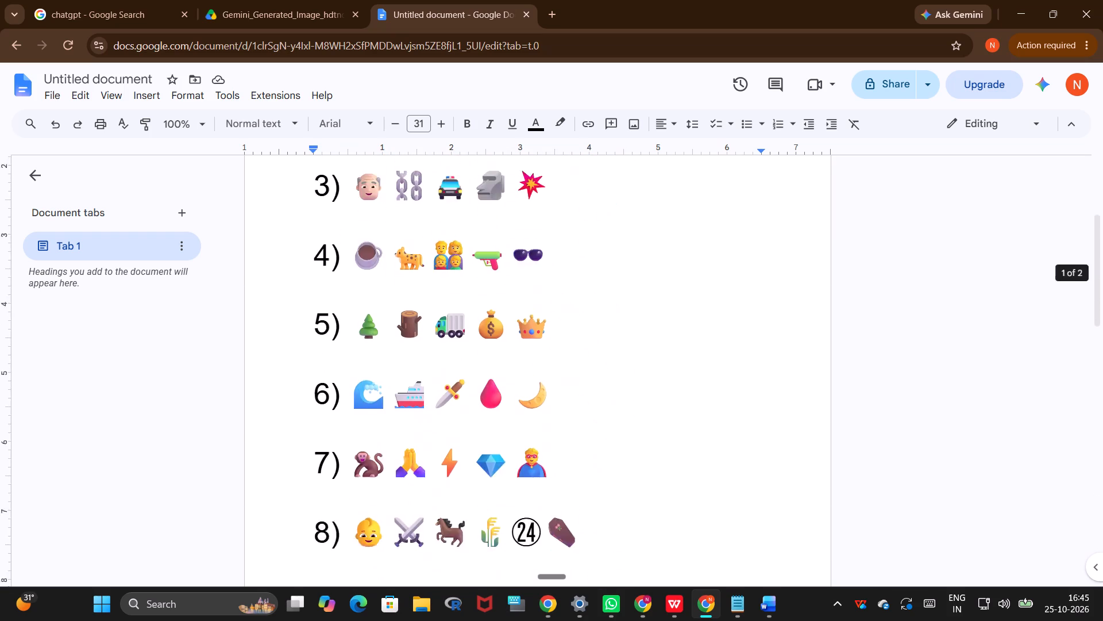
pyautogui.scroll(3, 612, 457)
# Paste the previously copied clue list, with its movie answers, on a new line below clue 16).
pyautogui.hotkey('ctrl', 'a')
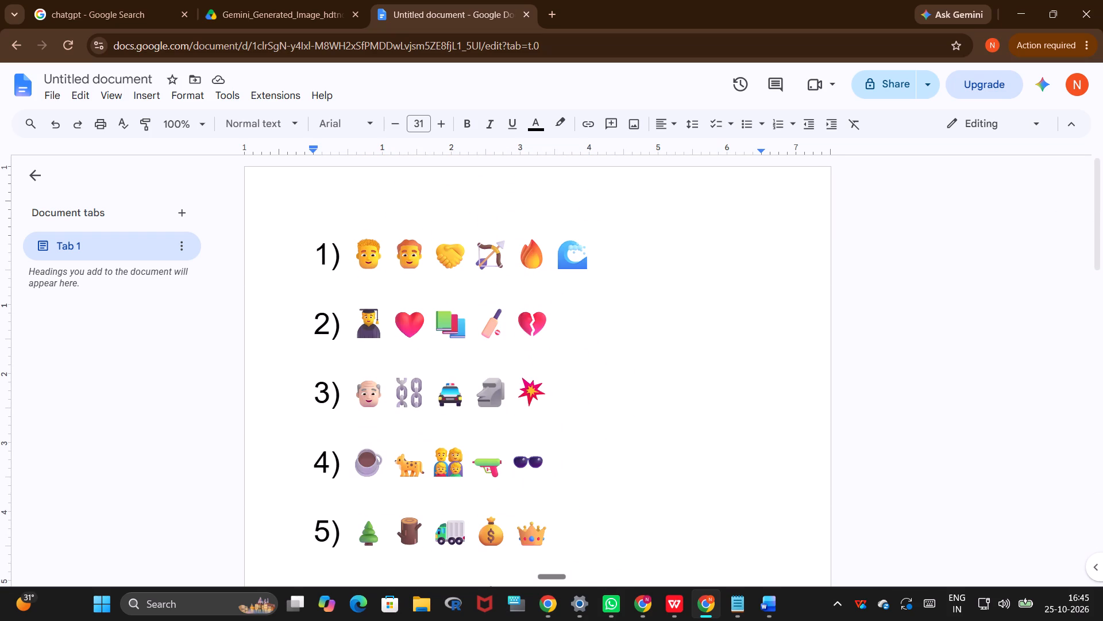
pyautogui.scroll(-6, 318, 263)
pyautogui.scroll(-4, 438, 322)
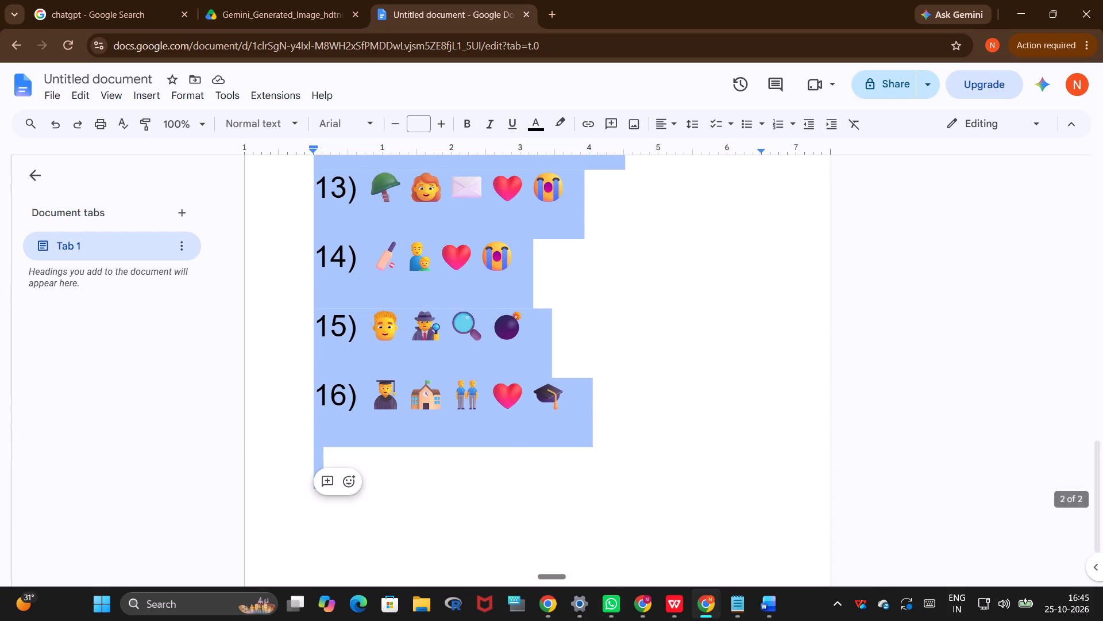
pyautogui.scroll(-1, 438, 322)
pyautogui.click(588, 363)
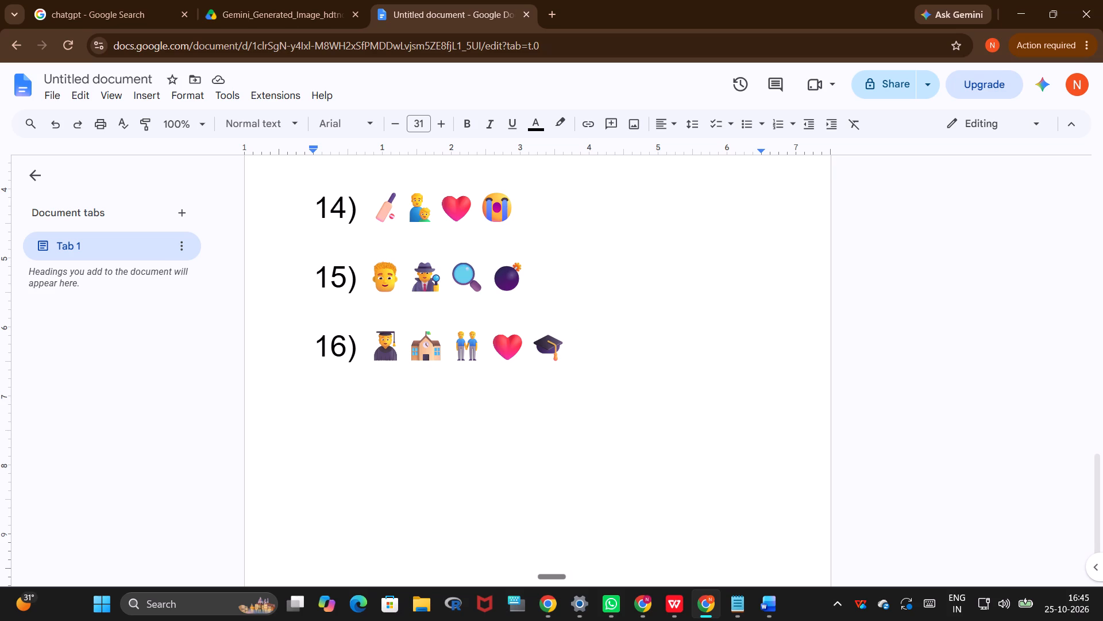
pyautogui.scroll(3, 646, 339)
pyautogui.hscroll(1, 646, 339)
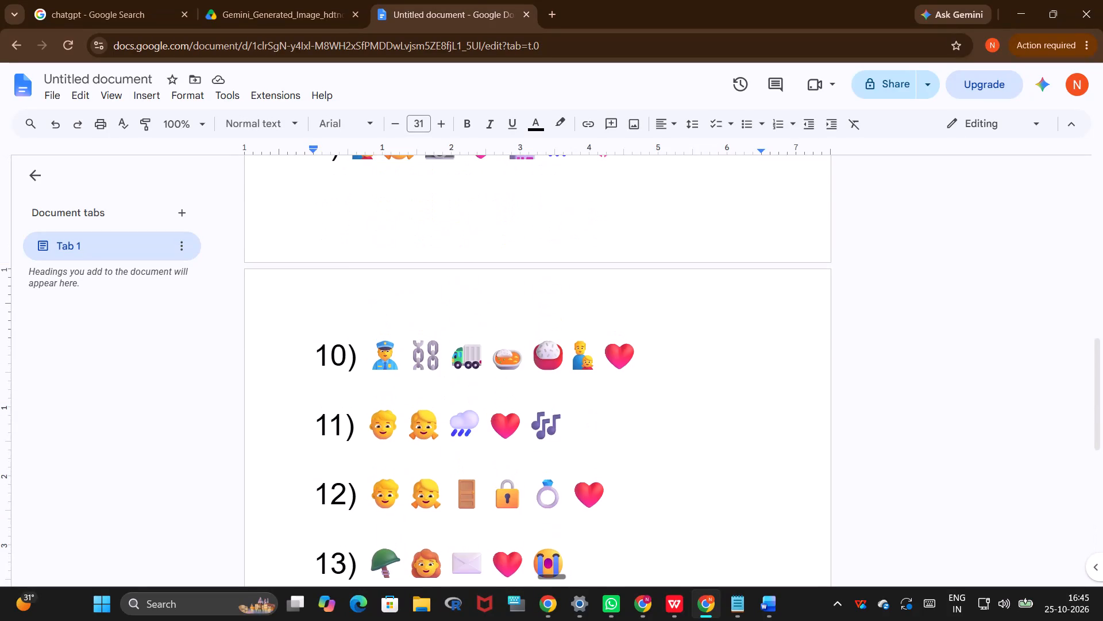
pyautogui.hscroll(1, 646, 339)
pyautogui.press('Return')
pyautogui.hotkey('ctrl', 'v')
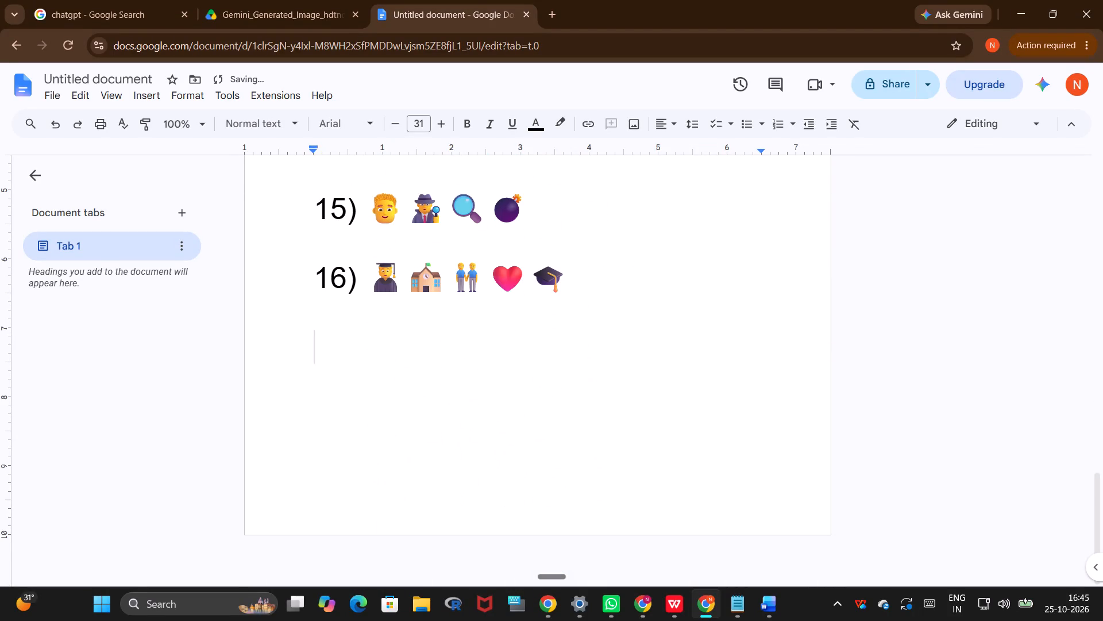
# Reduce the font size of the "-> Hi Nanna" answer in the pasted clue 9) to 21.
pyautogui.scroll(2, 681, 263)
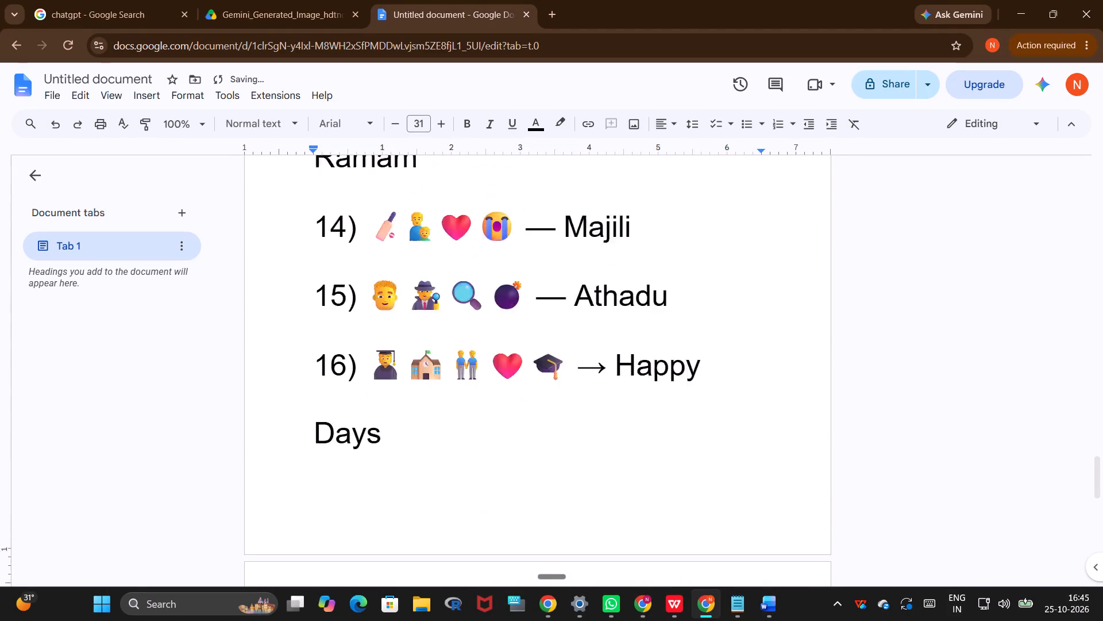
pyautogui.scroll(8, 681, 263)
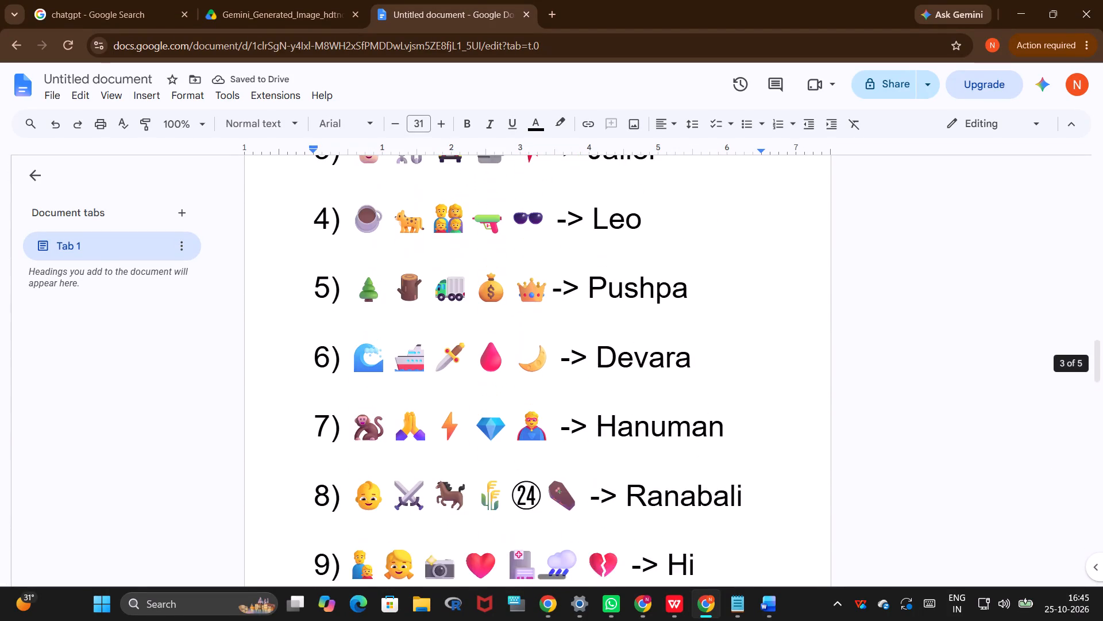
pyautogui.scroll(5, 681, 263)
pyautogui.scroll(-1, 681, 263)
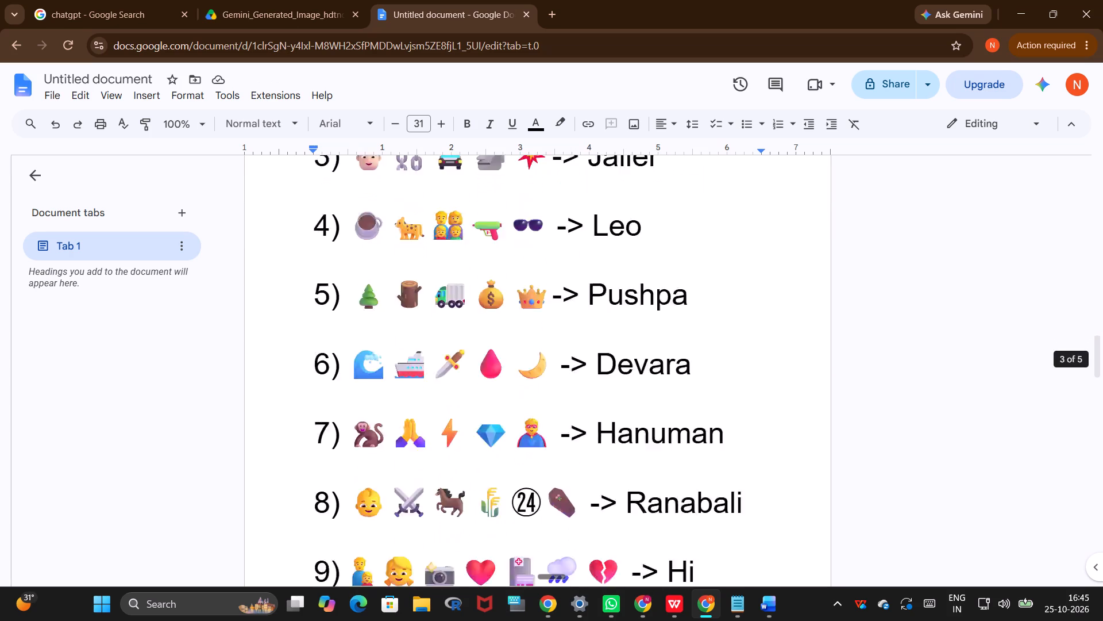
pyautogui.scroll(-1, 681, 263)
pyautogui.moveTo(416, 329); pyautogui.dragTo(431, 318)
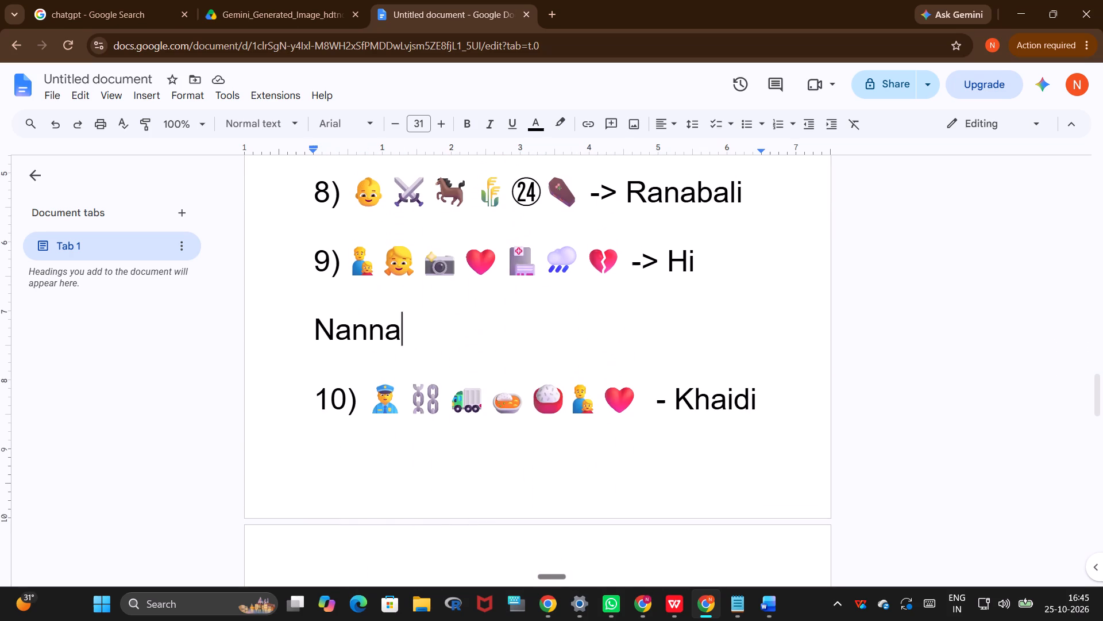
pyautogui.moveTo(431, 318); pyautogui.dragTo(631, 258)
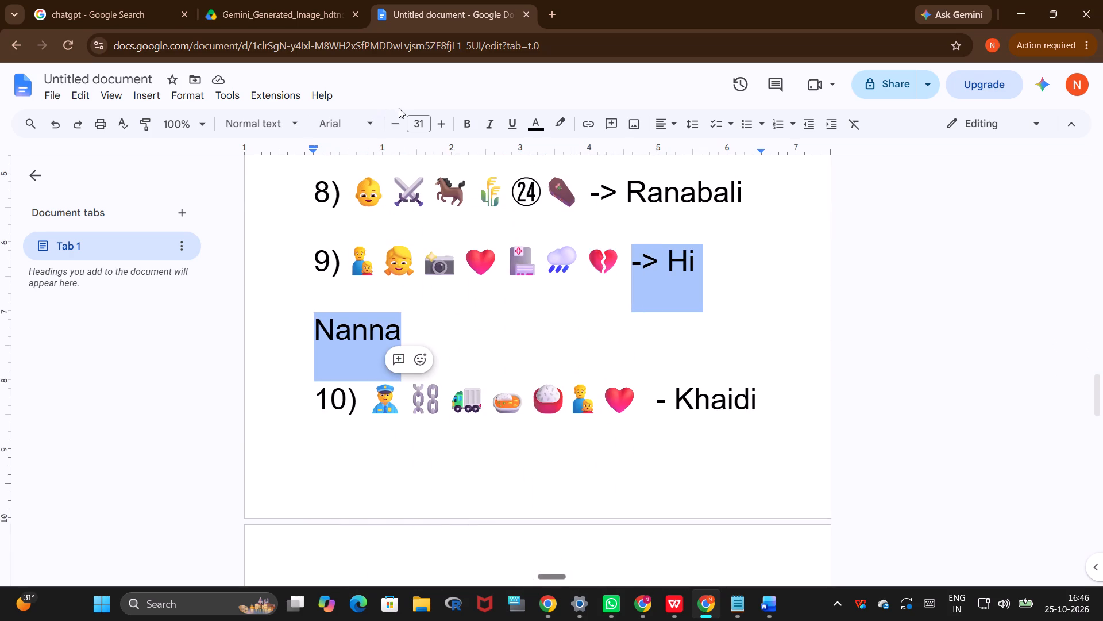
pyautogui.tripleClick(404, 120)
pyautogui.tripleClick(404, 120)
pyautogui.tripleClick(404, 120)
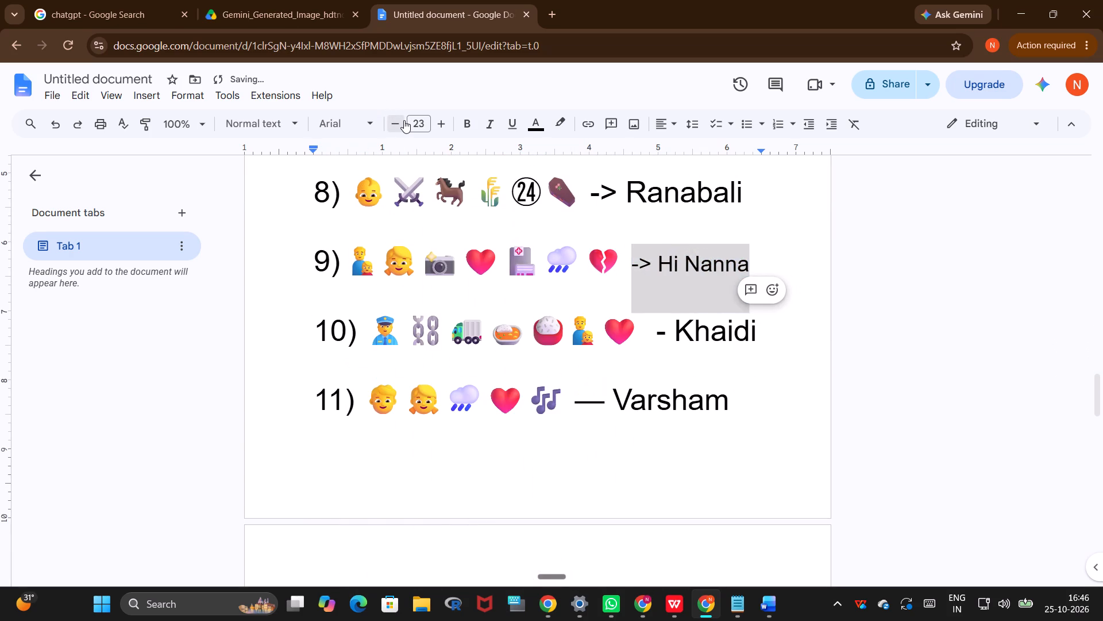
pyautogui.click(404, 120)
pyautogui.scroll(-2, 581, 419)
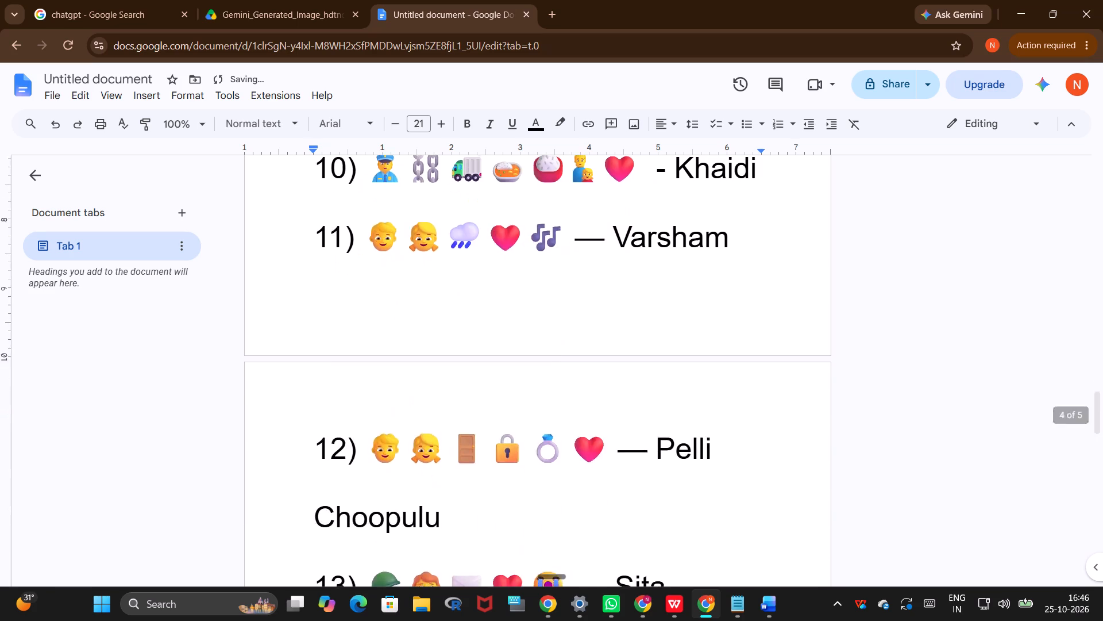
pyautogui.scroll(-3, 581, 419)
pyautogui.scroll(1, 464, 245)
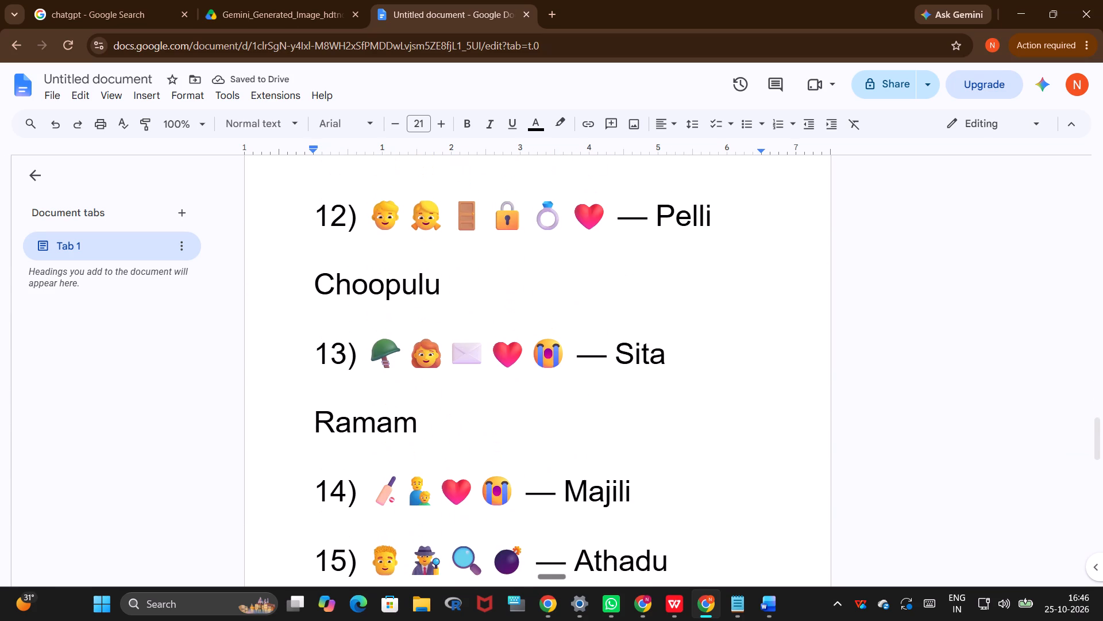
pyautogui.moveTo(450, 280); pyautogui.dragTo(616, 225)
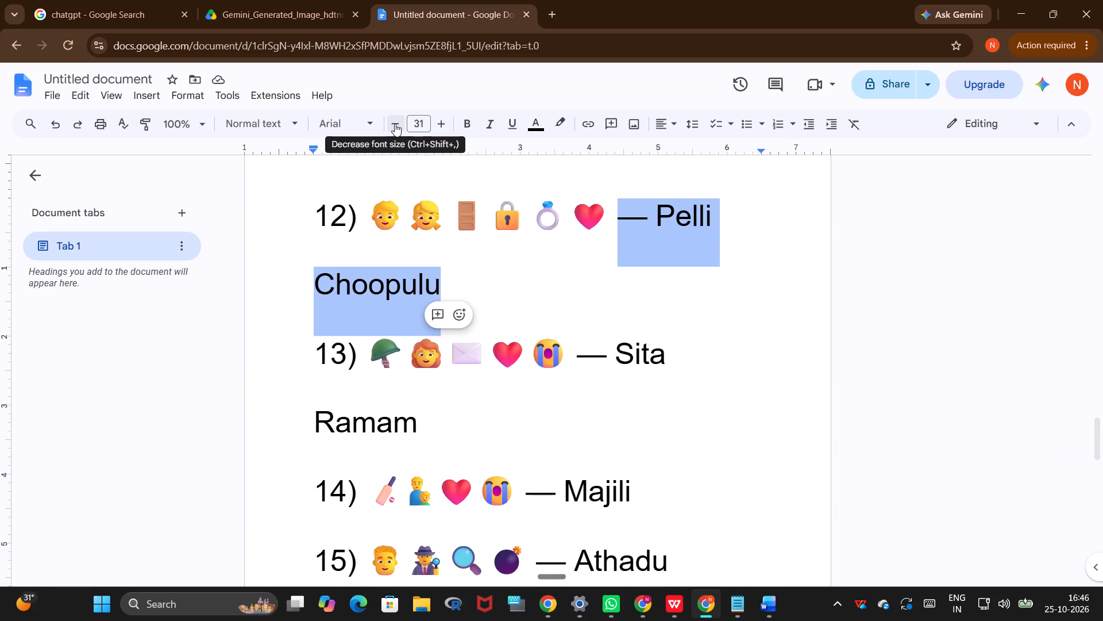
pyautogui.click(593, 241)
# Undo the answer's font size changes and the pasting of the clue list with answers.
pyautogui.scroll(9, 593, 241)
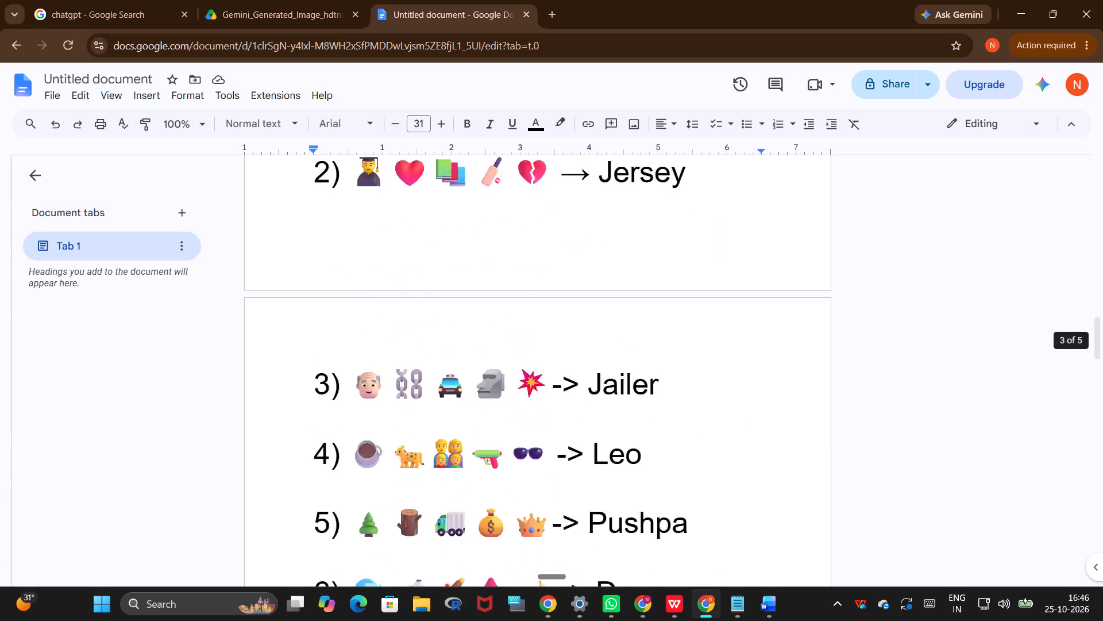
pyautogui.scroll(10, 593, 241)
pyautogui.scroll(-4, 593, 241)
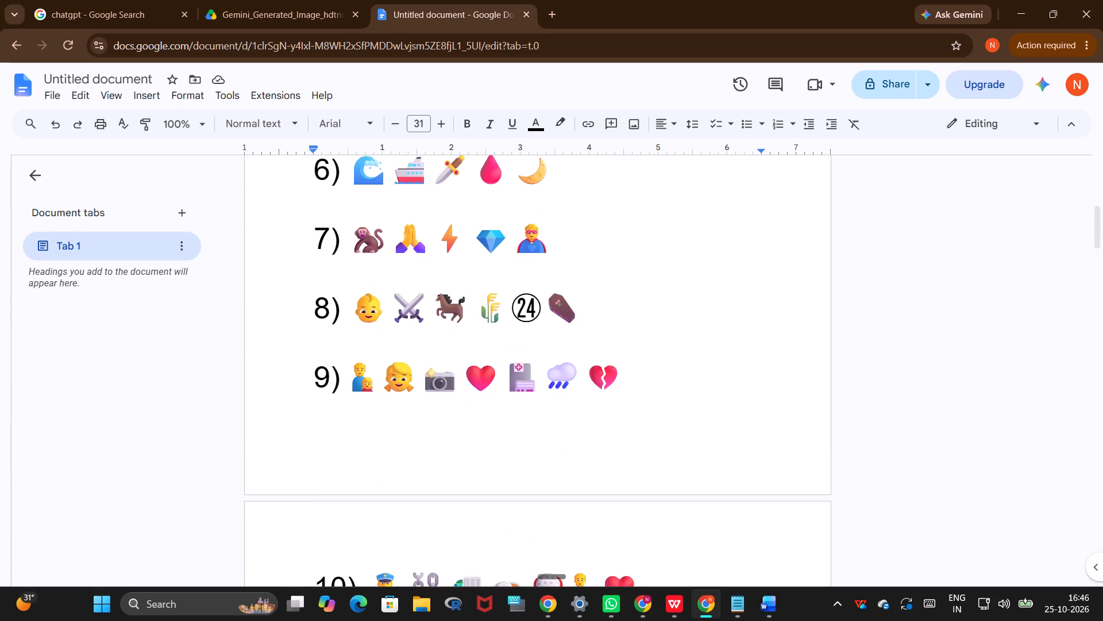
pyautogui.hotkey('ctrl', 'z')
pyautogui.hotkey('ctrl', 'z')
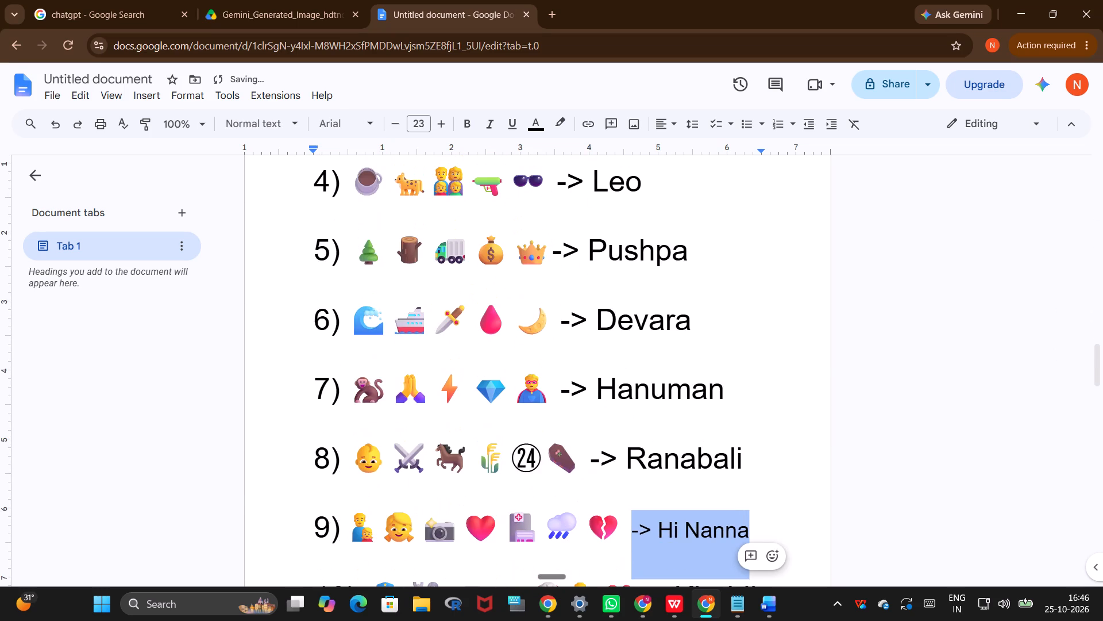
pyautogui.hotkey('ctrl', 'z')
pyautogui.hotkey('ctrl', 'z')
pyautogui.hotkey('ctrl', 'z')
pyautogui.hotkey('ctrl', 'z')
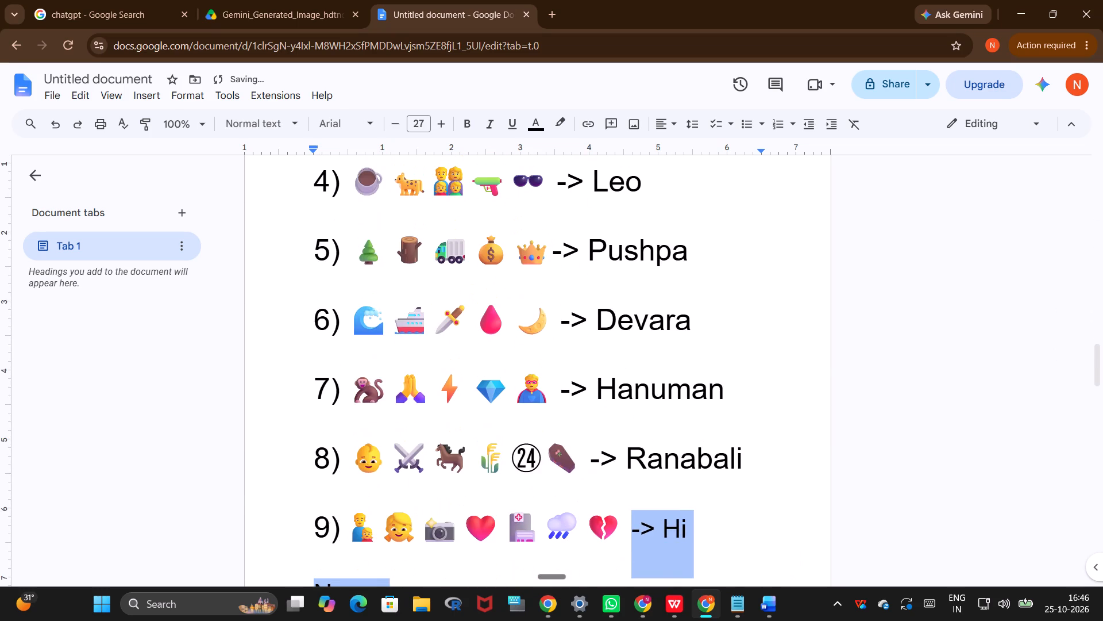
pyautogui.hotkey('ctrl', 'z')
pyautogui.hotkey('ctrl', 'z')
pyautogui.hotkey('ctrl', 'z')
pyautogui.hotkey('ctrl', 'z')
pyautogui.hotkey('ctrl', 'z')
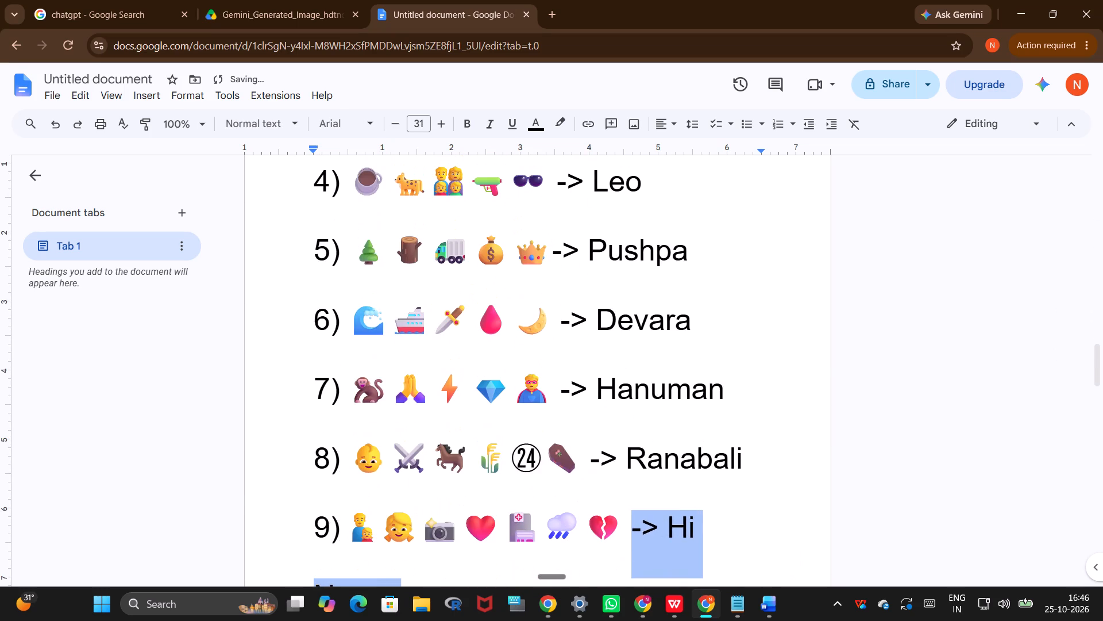
# Copy the answer-free clues 1) to 16) and paste two more sets of them below clue 16).
pyautogui.moveTo(589, 278); pyautogui.dragTo(322, 0)
pyautogui.hotkey('ctrl', 'c')
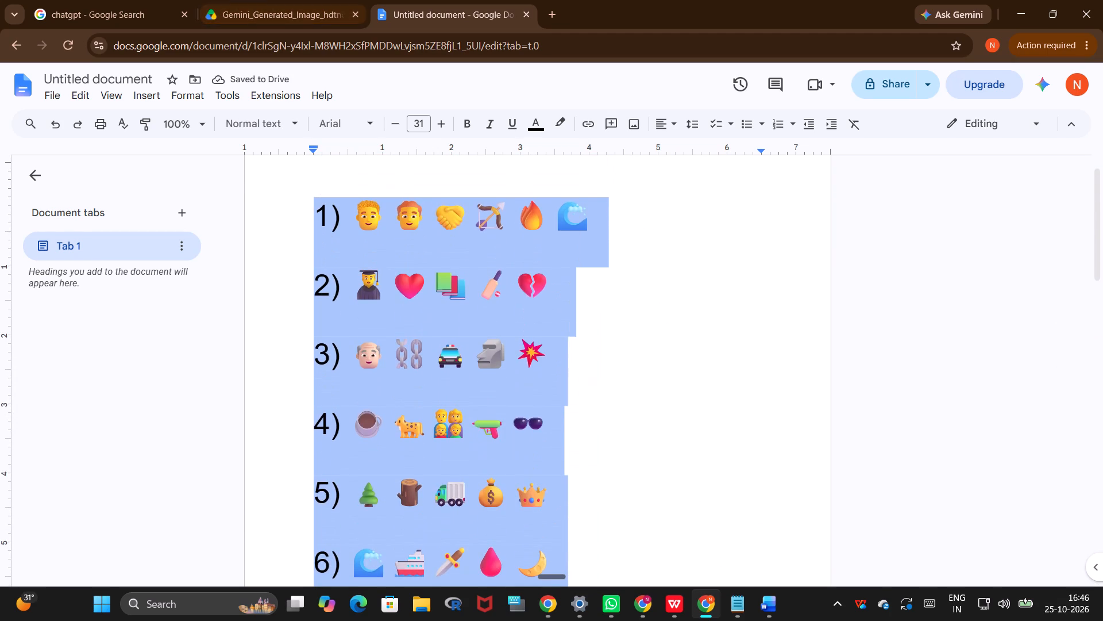
pyautogui.scroll(-5, 530, 190)
pyautogui.scroll(-2, 609, 397)
pyautogui.scroll(-2, 589, 498)
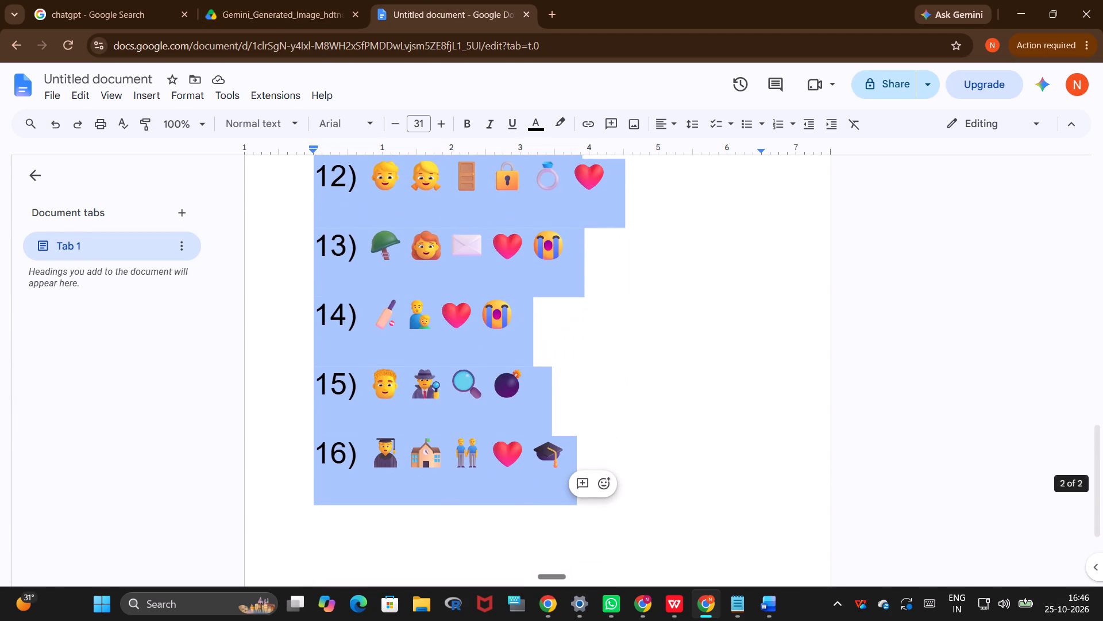
pyautogui.click(600, 465)
pyautogui.press('Return')
pyautogui.hotkey('ctrl', 'v')
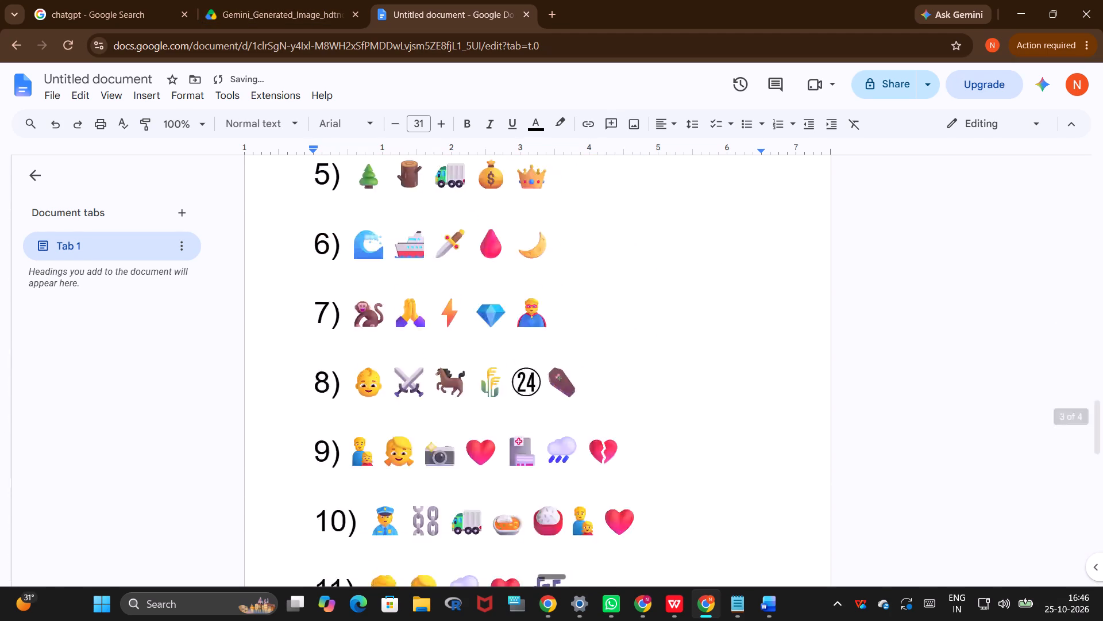
pyautogui.press('Return')
pyautogui.hotkey('ctrl', 'v')
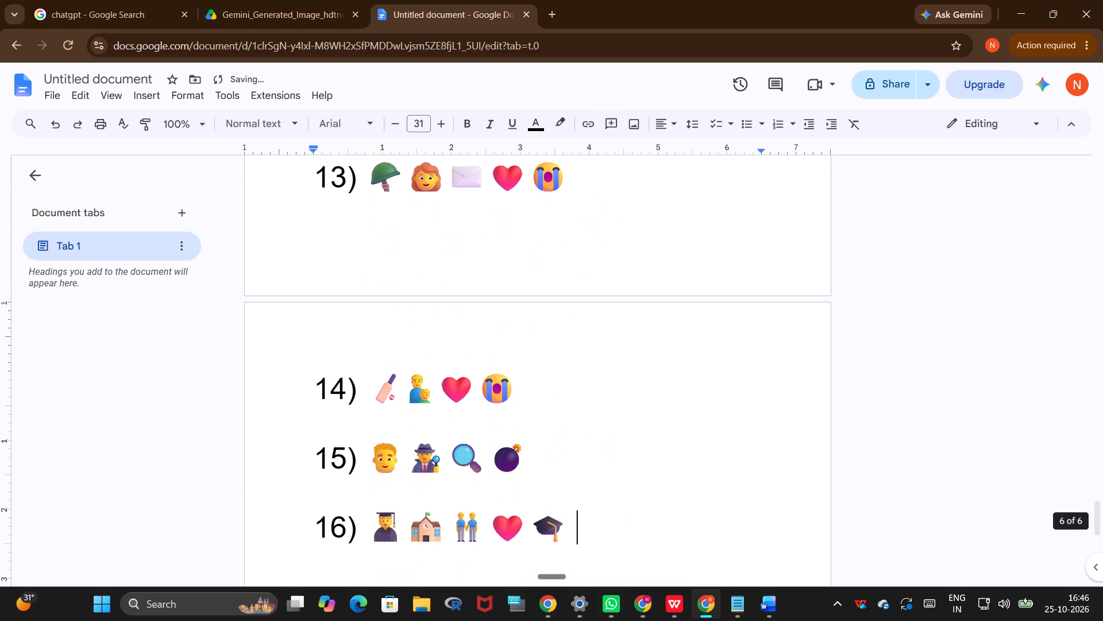
# Review the whole document to check the repeated sets of clues and how they fall across the pages.
pyautogui.scroll(16, 707, 420)
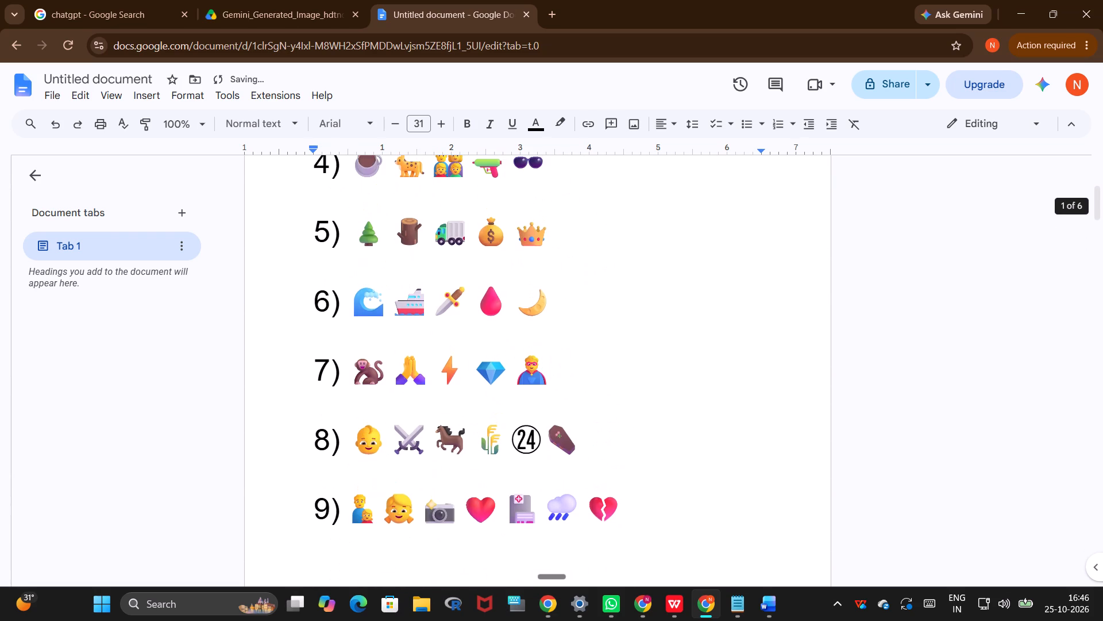
pyautogui.scroll(6, 707, 420)
pyautogui.scroll(-9, 707, 420)
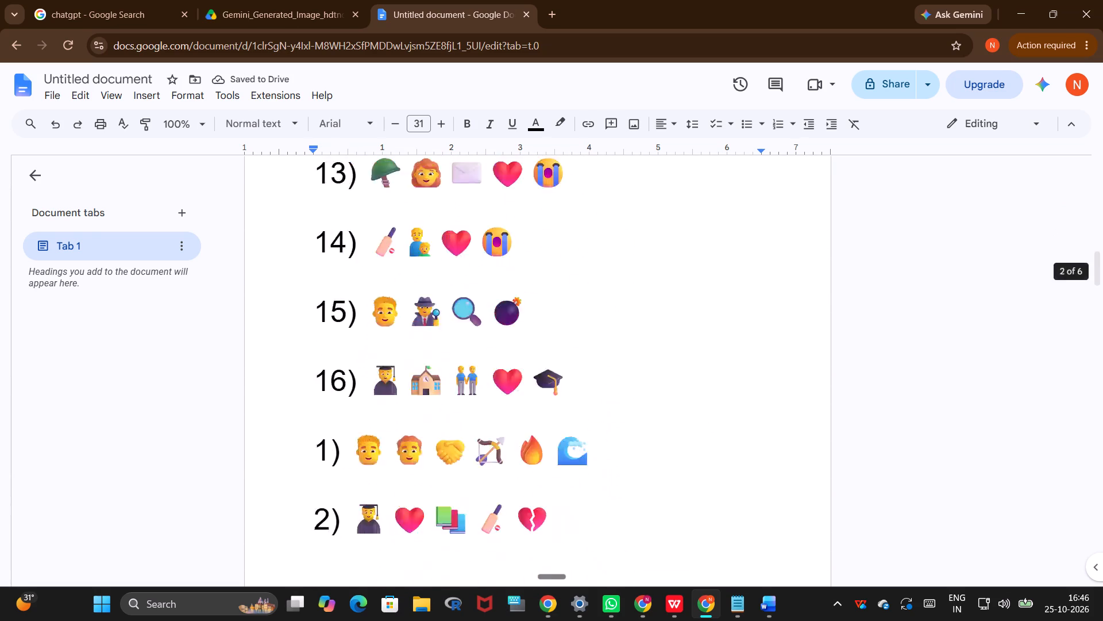
pyautogui.scroll(-8, 707, 420)
pyautogui.scroll(3, 707, 420)
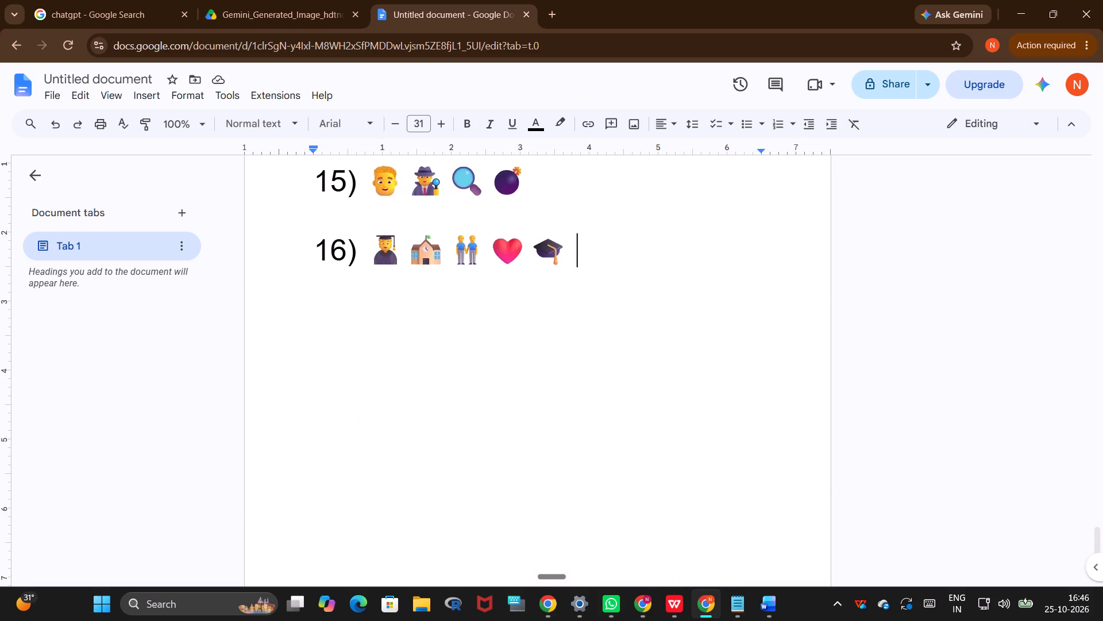
pyautogui.scroll(6, 707, 420)
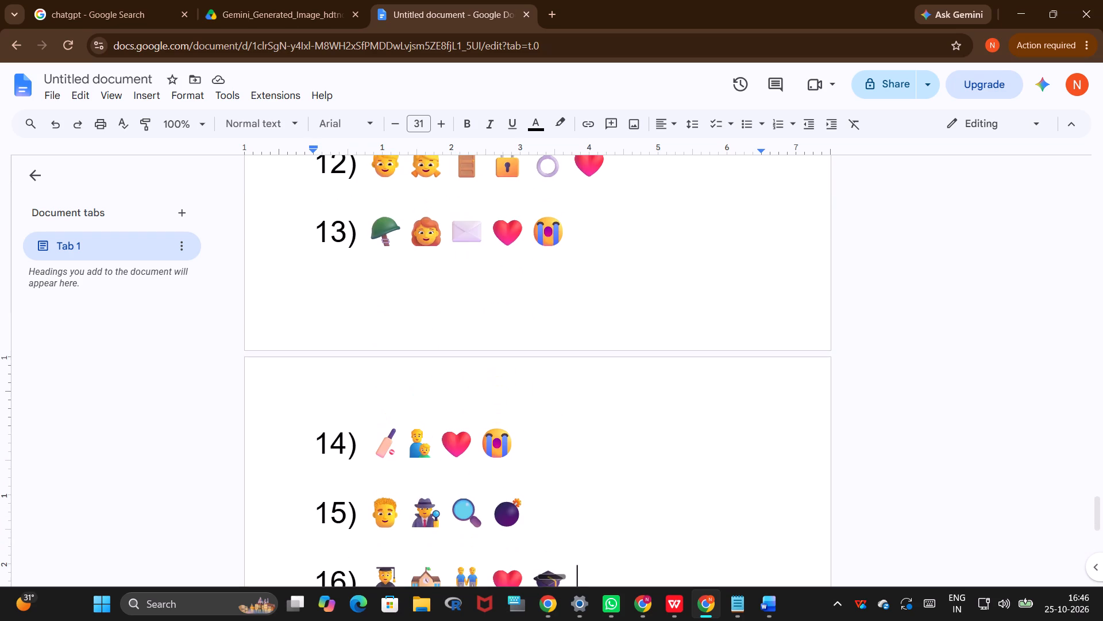
pyautogui.scroll(15, 707, 420)
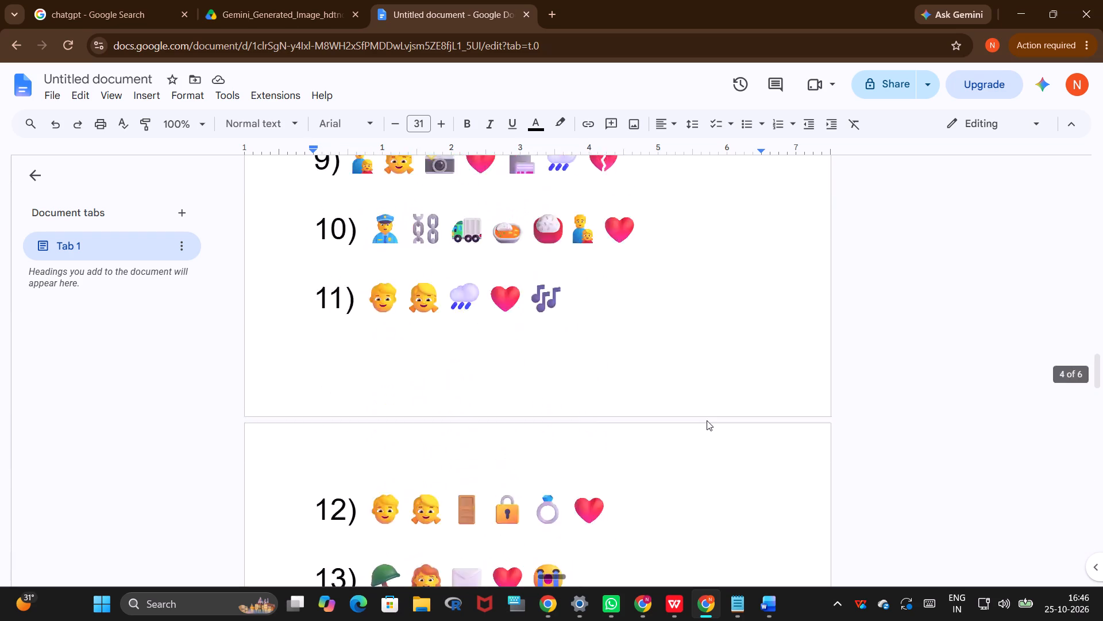
pyautogui.scroll(5, 707, 420)
pyautogui.scroll(-9, 707, 420)
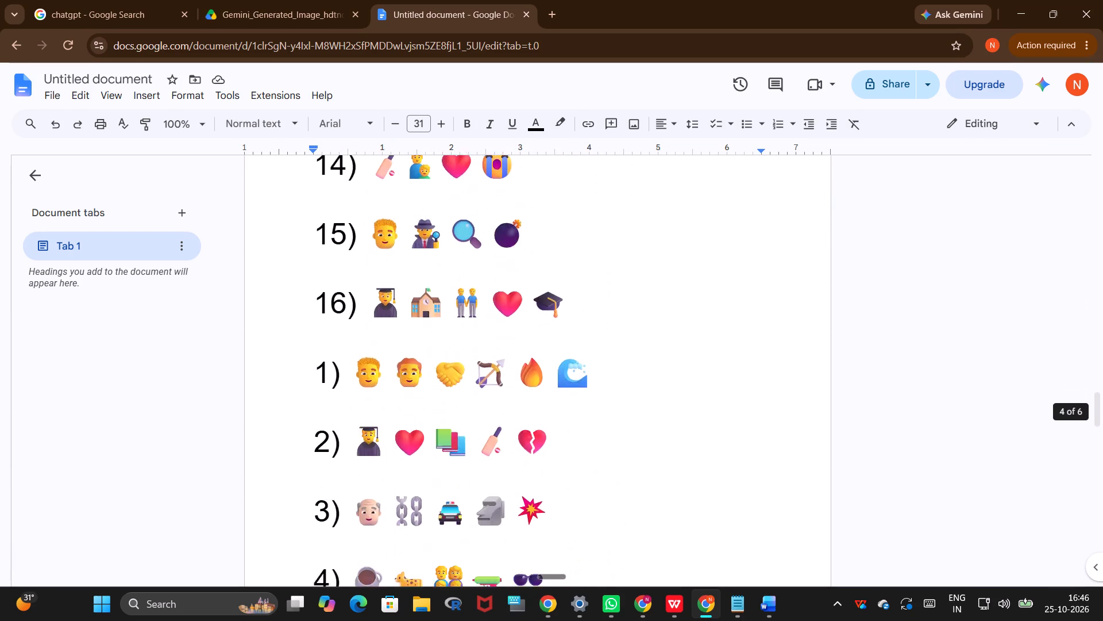
pyautogui.scroll(-8, 707, 420)
pyautogui.scroll(-2, 637, 503)
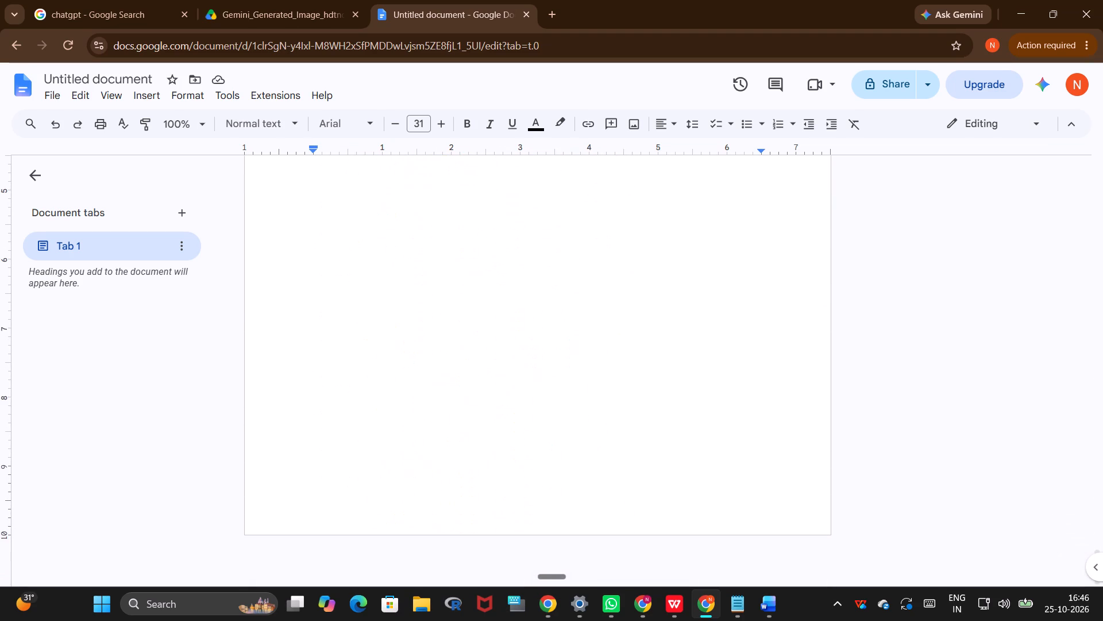
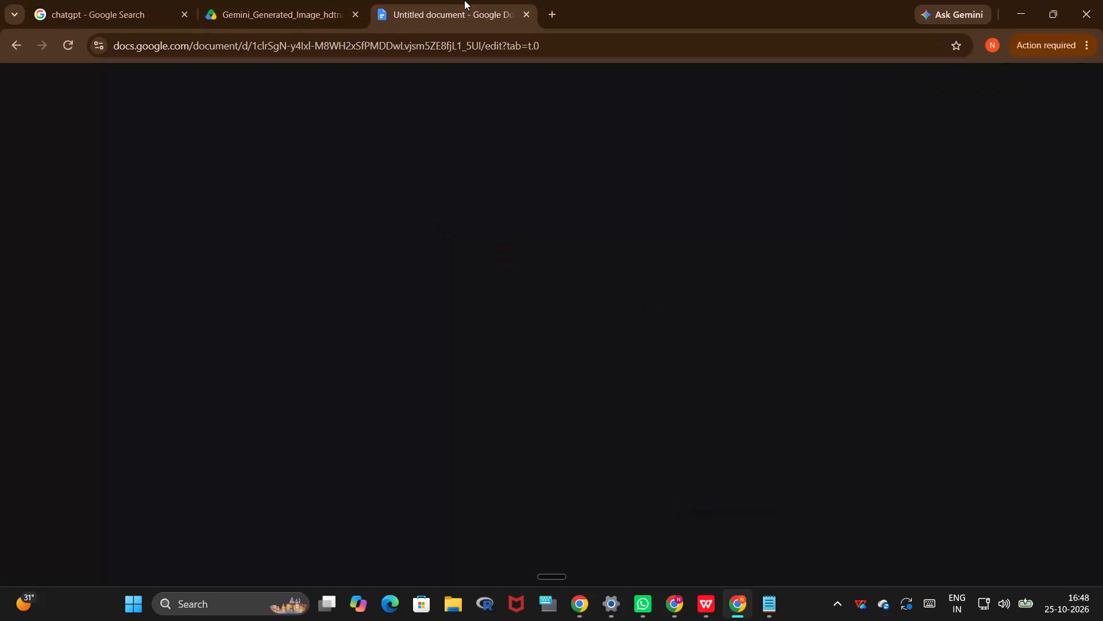
# Add blank lines after the last clue 16) to reach a new page and paste the copied Task-3 word list there.
pyautogui.scroll(-5, 538, 365)
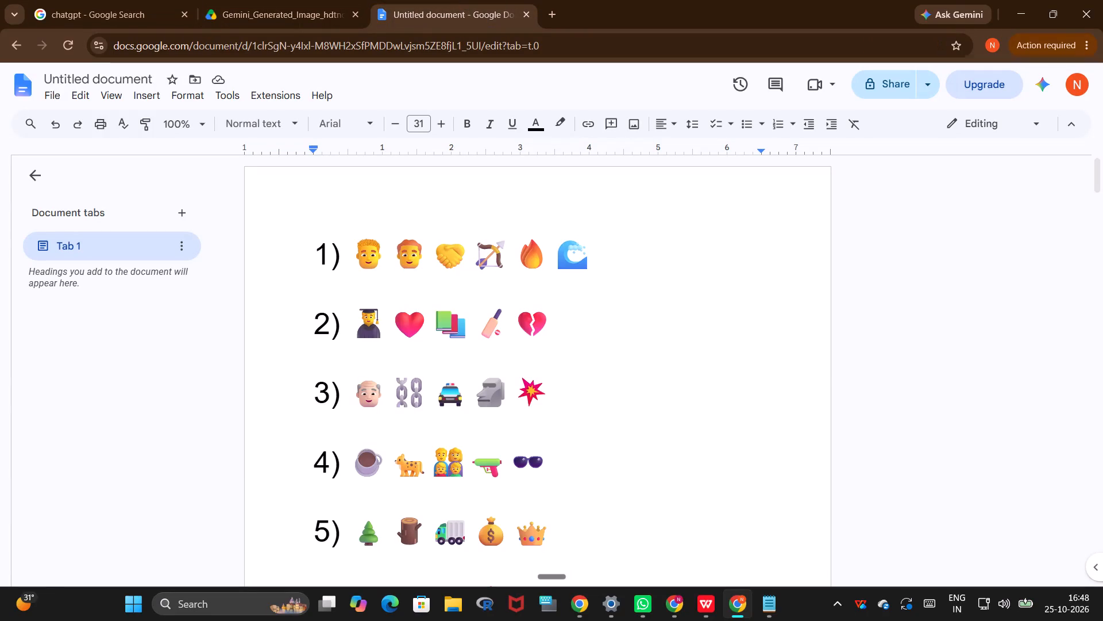
pyautogui.scroll(-12, 538, 365)
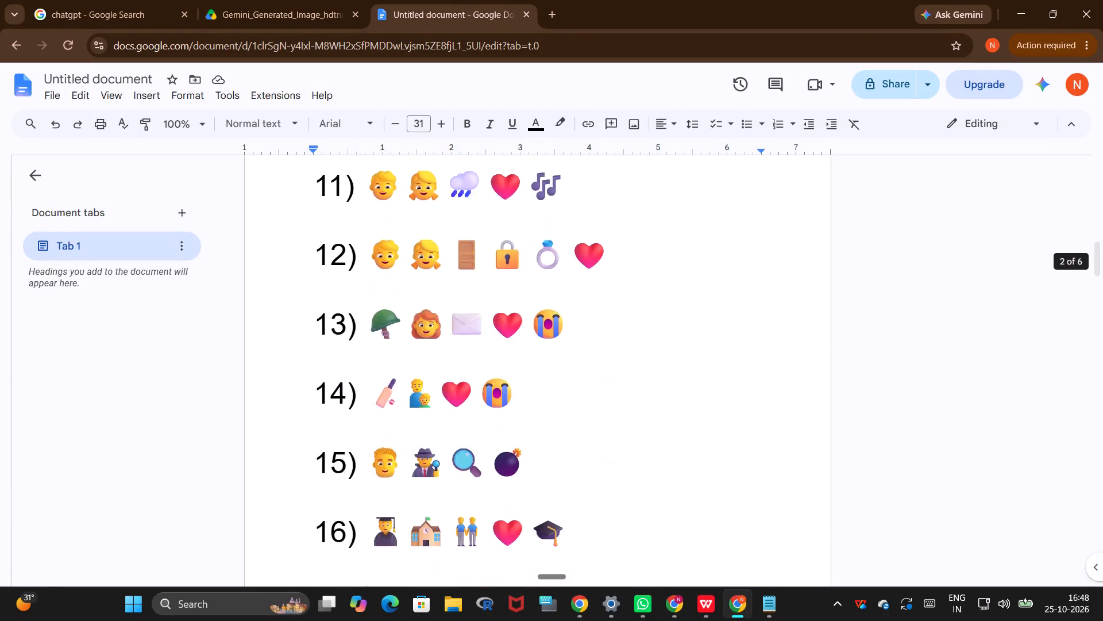
pyautogui.scroll(-11, 538, 365)
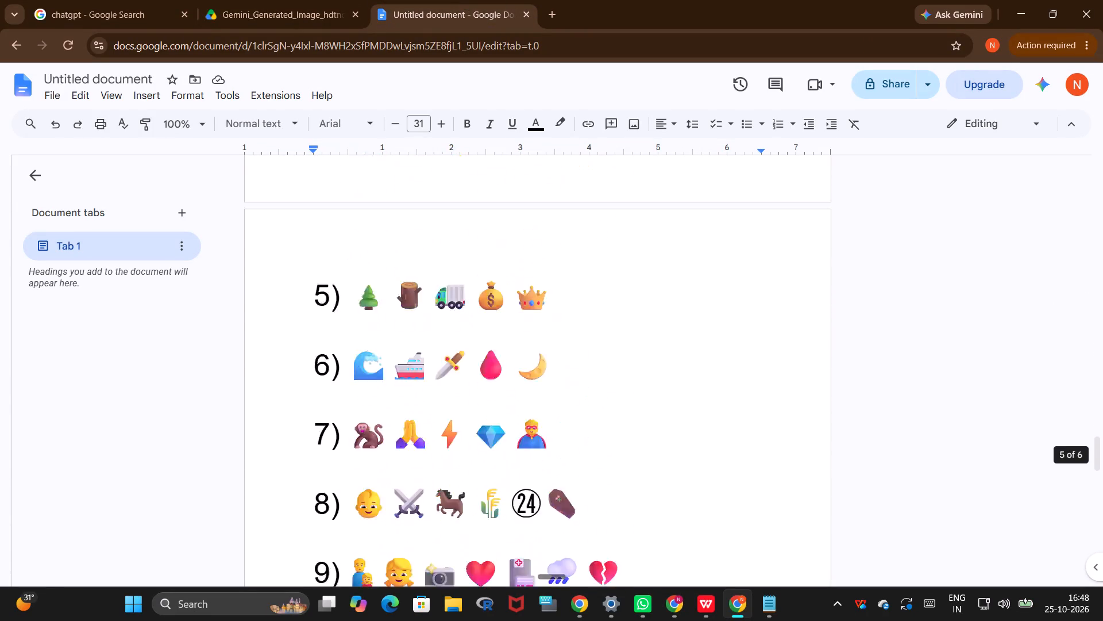
pyautogui.scroll(-11, 538, 365)
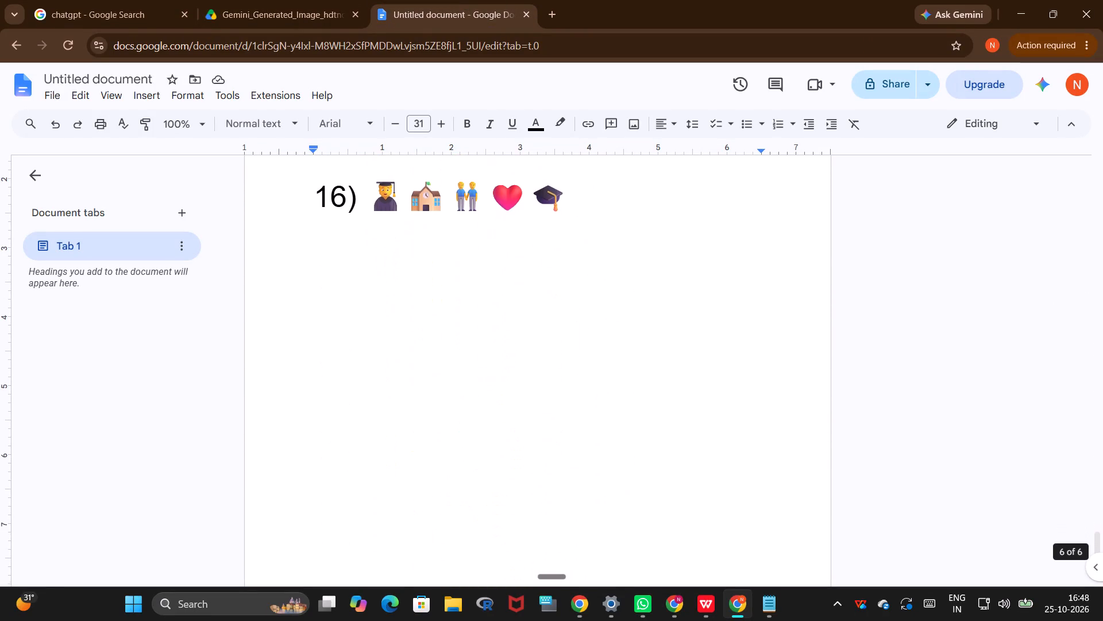
pyautogui.scroll(-1, 538, 365)
pyautogui.click(522, 282)
pyautogui.press('Return')
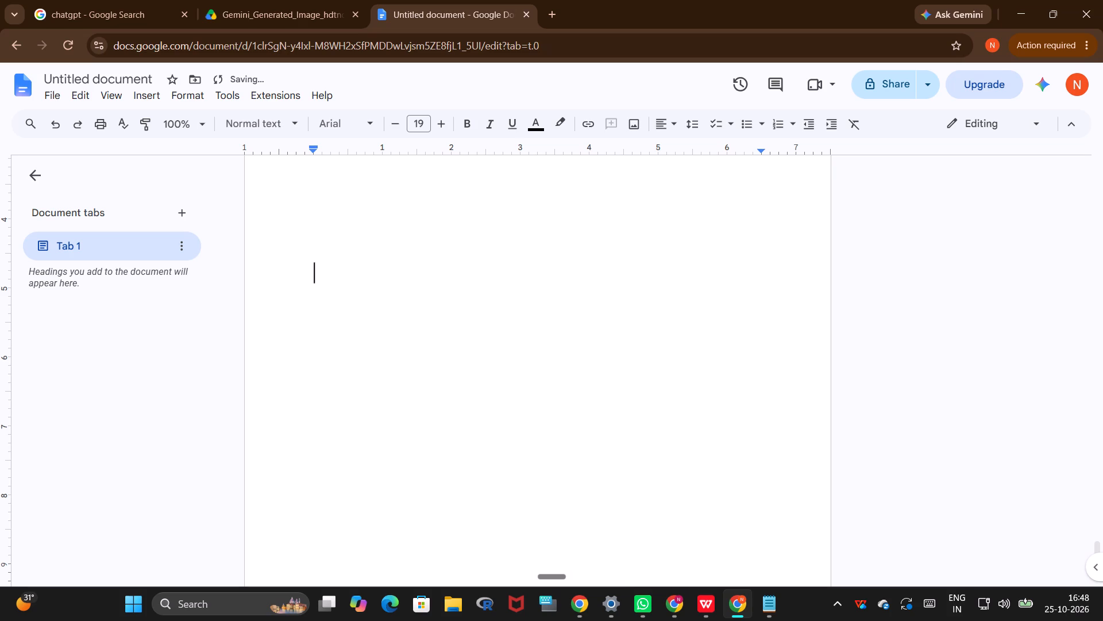
pyautogui.press('Return')
pyautogui.press('Return')
pyautogui.press('Return')
pyautogui.press('Return')
pyautogui.press('Return')
pyautogui.press('Return')
pyautogui.press('Return')
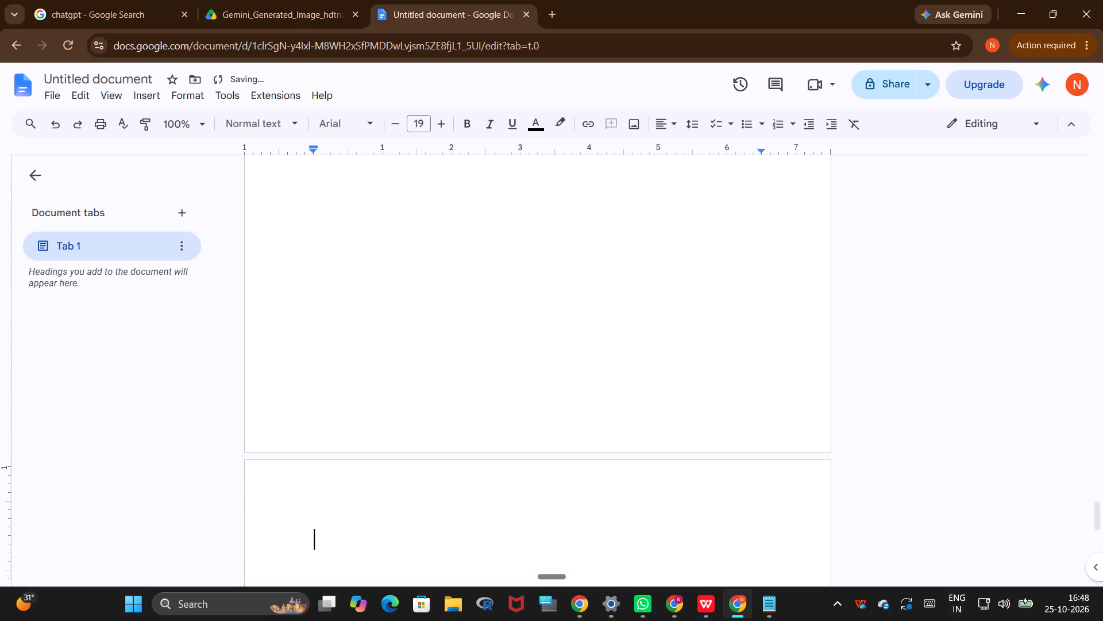
pyautogui.hotkey('ctrl', 'v')
# Delete the emojis before Castle, Bullseye and Rollercoaster in the word list, keeping one space before each word.
pyautogui.scroll(1, 522, 282)
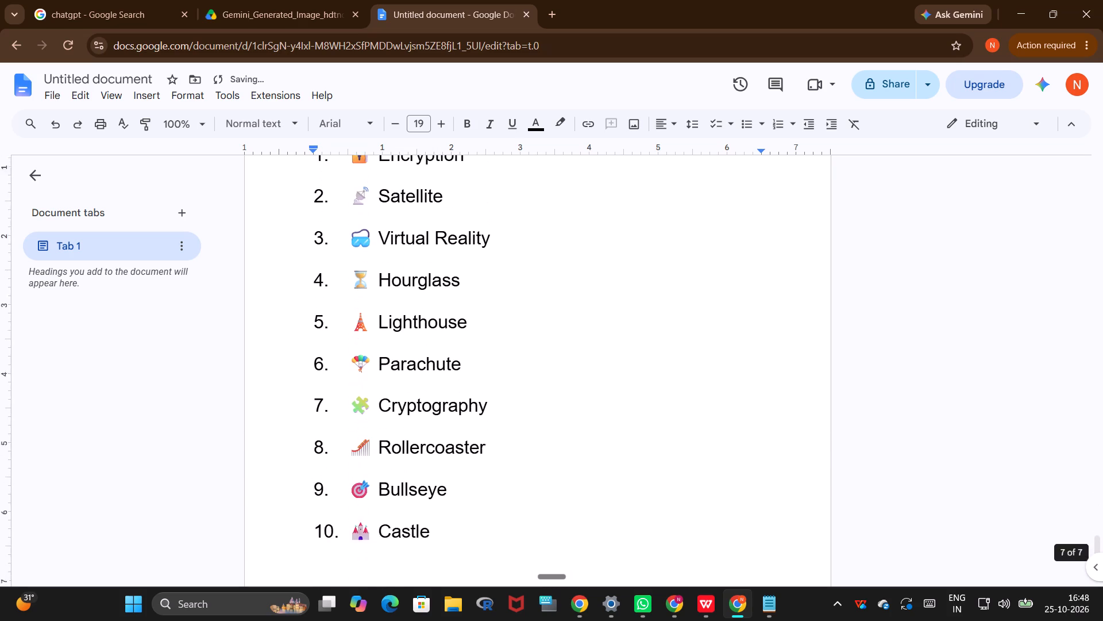
pyautogui.scroll(1, 522, 282)
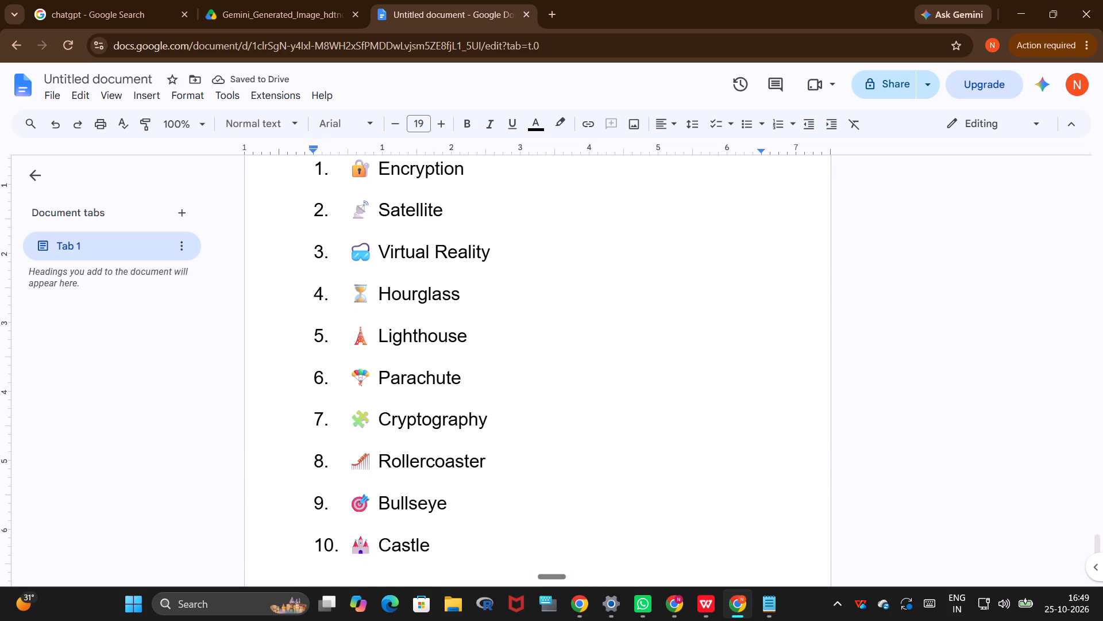
pyautogui.moveTo(368, 543); pyautogui.dragTo(322, 546)
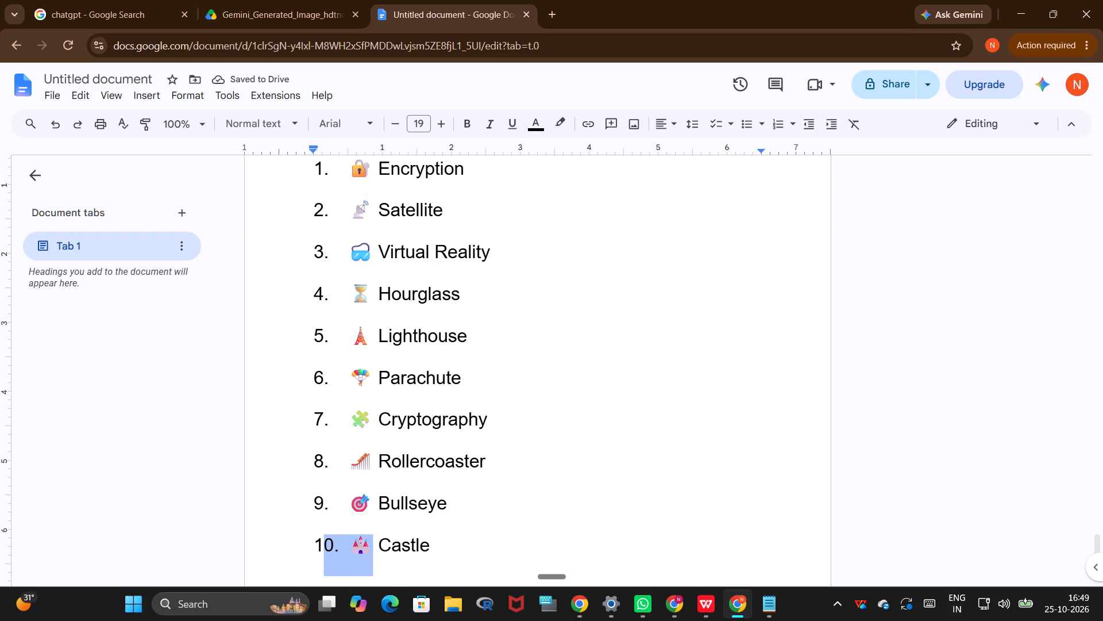
pyautogui.moveTo(322, 546); pyautogui.dragTo(320, 547)
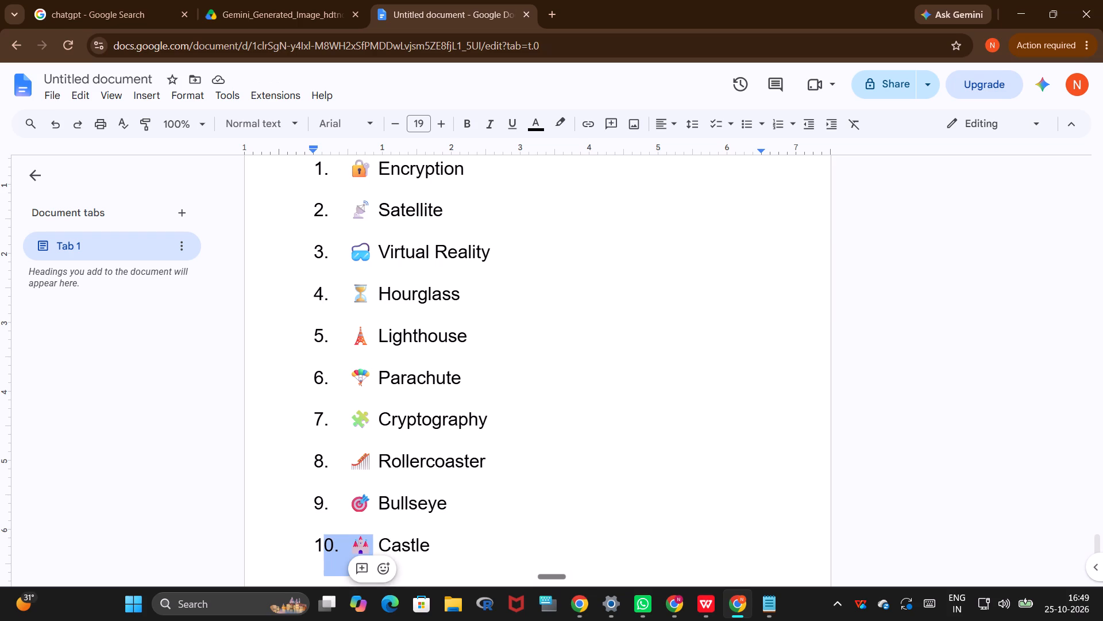
pyautogui.click(371, 539)
pyautogui.moveTo(371, 539); pyautogui.dragTo(353, 542)
pyautogui.press('BackSpace')
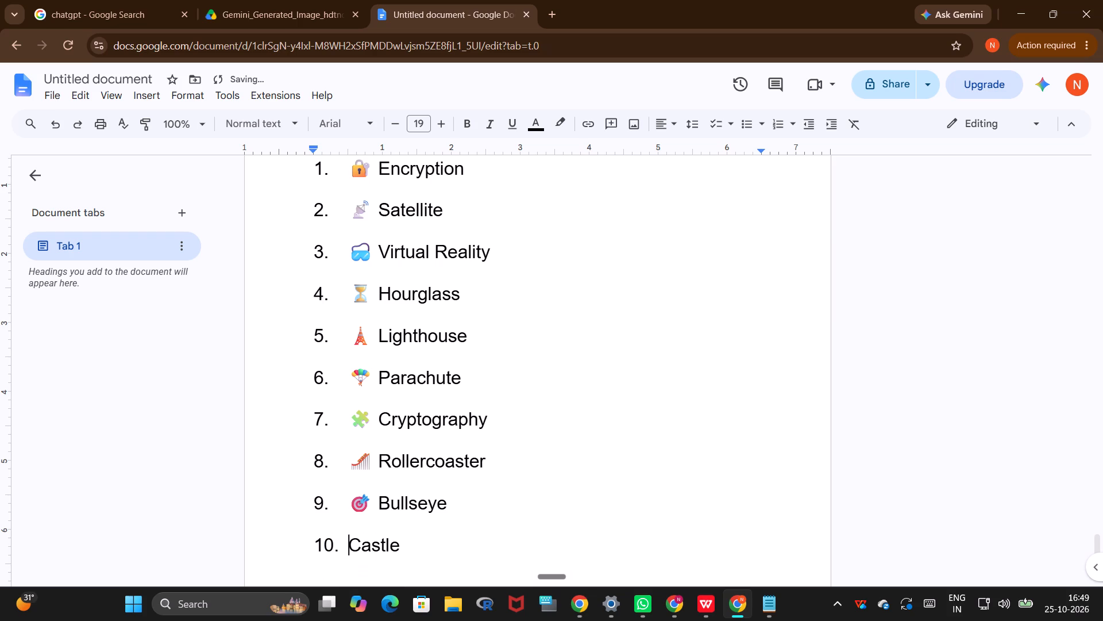
pyautogui.press('Right')
pyautogui.press('Up')
pyautogui.press('BackSpace')
pyautogui.press('Up')
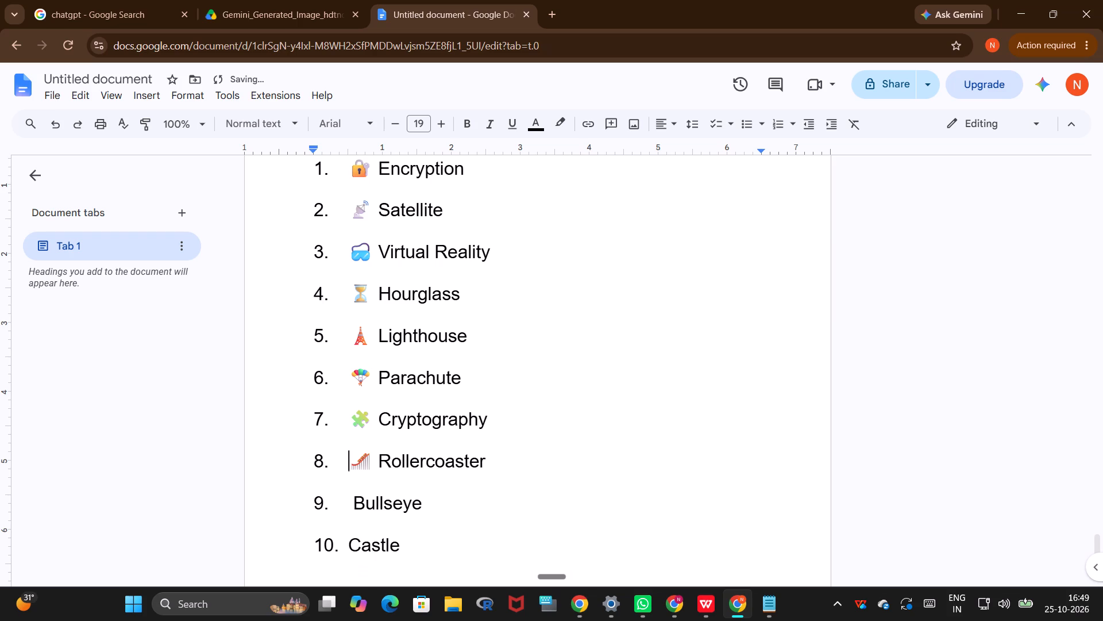
pyautogui.press('Right')
pyautogui.press('BackSpace')
pyautogui.press('Down')
pyautogui.press('Down')
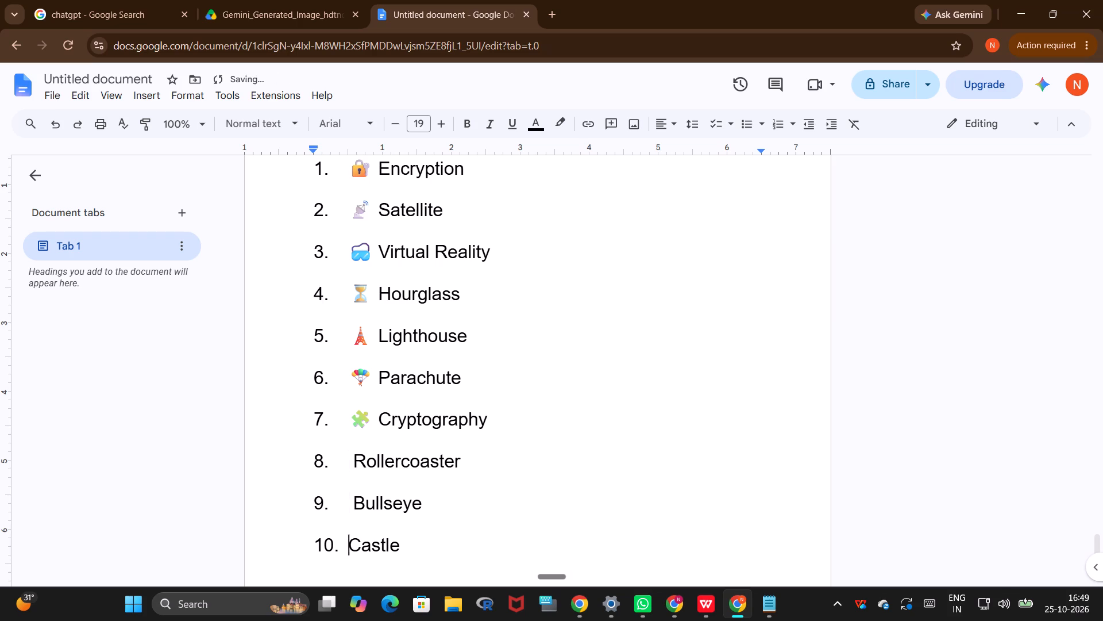
pyautogui.press('space')
# Delete the emojis before items 7 to 1, from Cryptography up to Encryption, keeping one space before each word.
pyautogui.press('Up')
pyautogui.press('Up')
pyautogui.press('Up')
pyautogui.press('Delete')
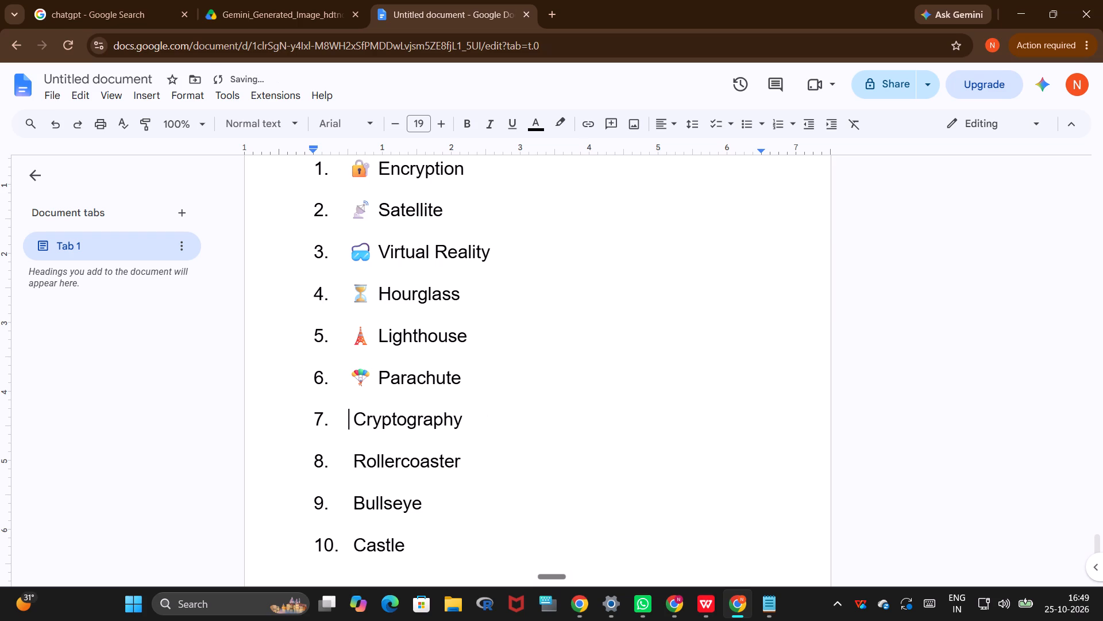
pyautogui.press('Up')
pyautogui.press('Delete')
pyautogui.press('Delete')
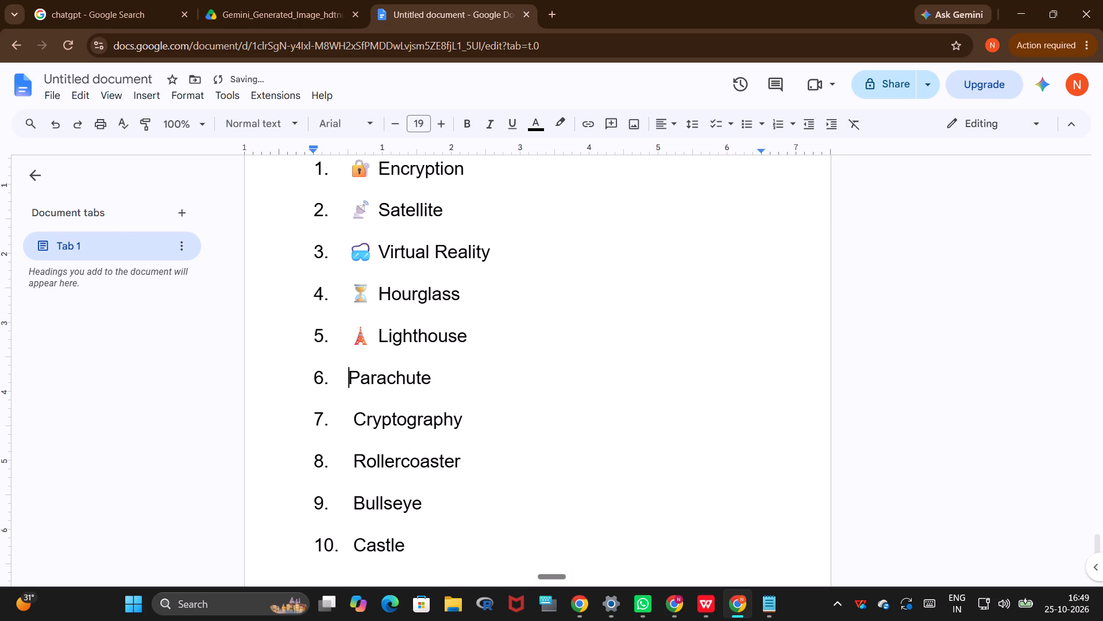
pyautogui.press('space')
pyautogui.press('Up')
pyautogui.press('Delete')
pyautogui.press('Up')
pyautogui.press('Delete')
pyautogui.press('Up')
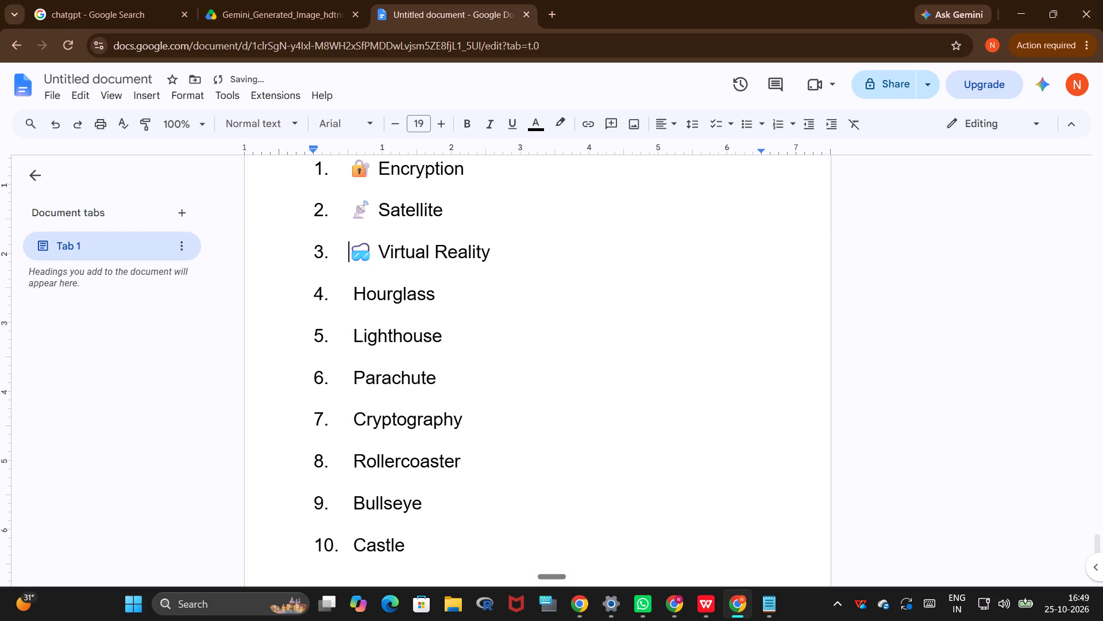
pyautogui.press('Delete')
pyautogui.press('Up')
pyautogui.press('Delete')
pyautogui.press('Up')
pyautogui.press('Delete')
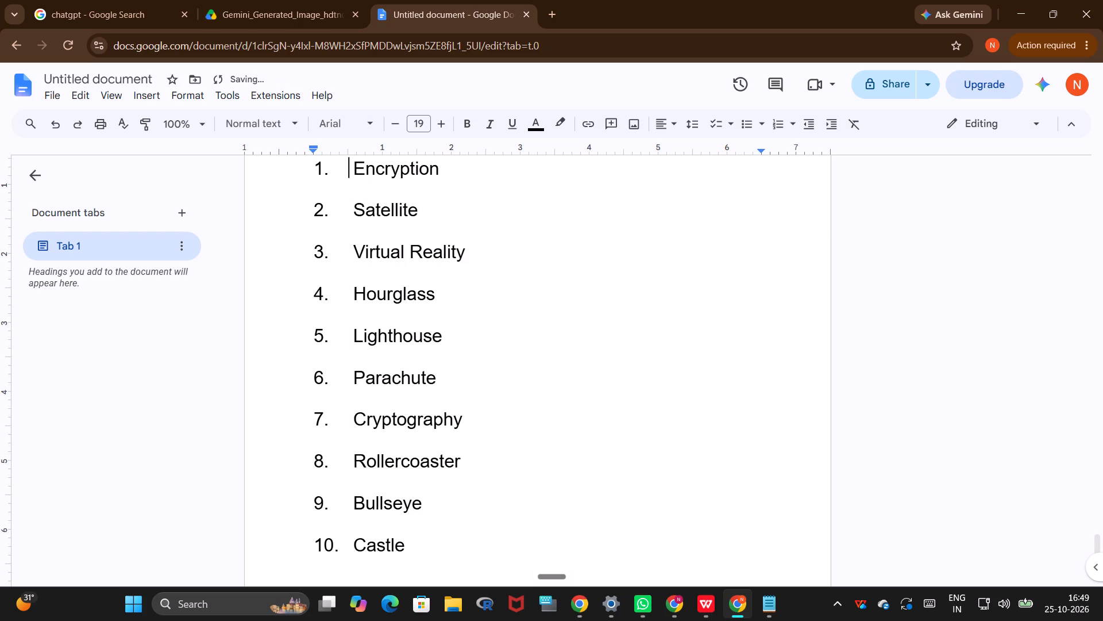
# Delete the "Task-3" heading above the numbered word list.
pyautogui.scroll(2, 353, 542)
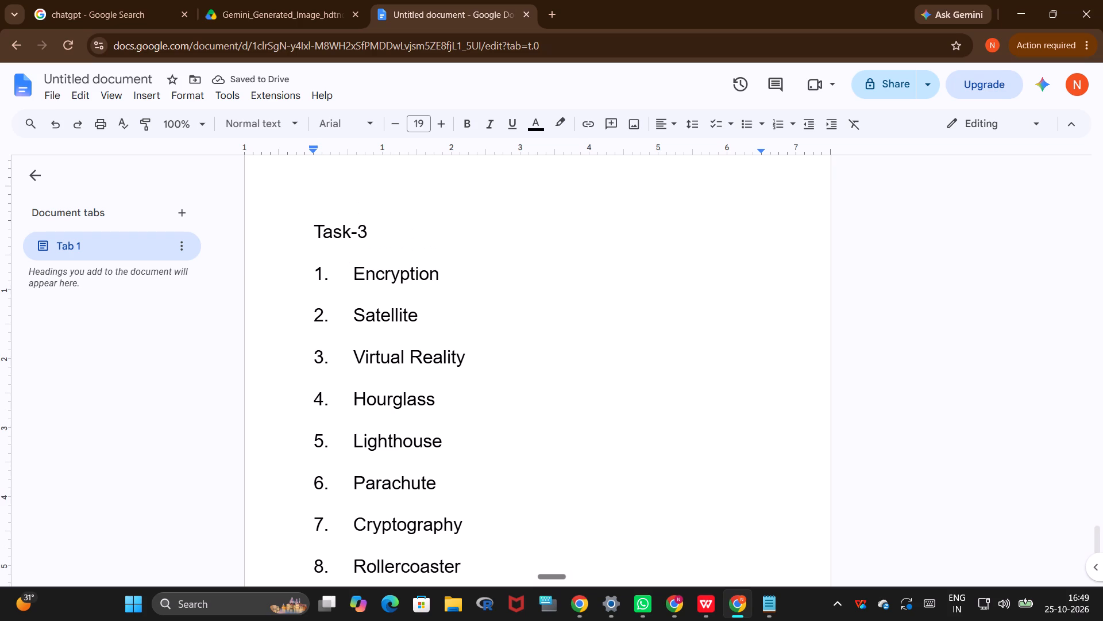
pyautogui.moveTo(384, 228); pyautogui.dragTo(316, 221)
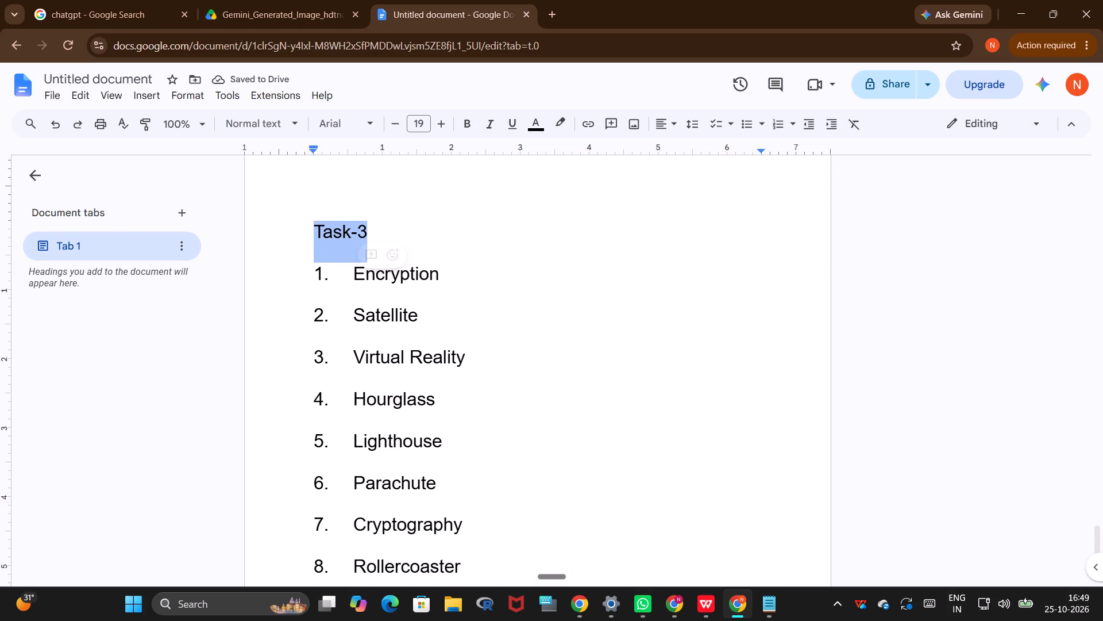
pyautogui.press('BackSpace')
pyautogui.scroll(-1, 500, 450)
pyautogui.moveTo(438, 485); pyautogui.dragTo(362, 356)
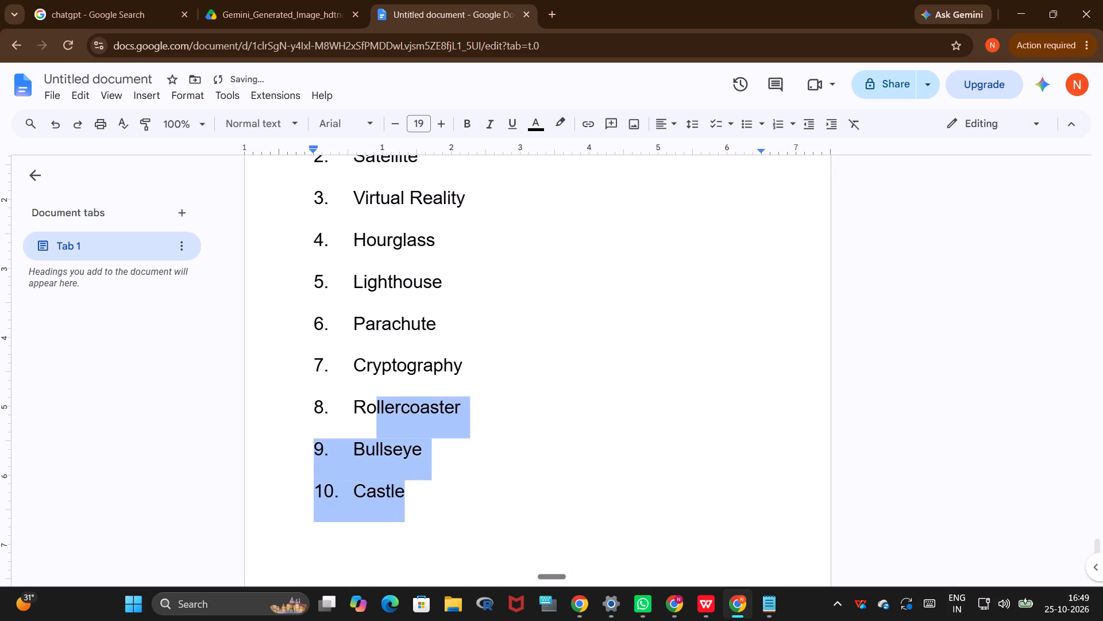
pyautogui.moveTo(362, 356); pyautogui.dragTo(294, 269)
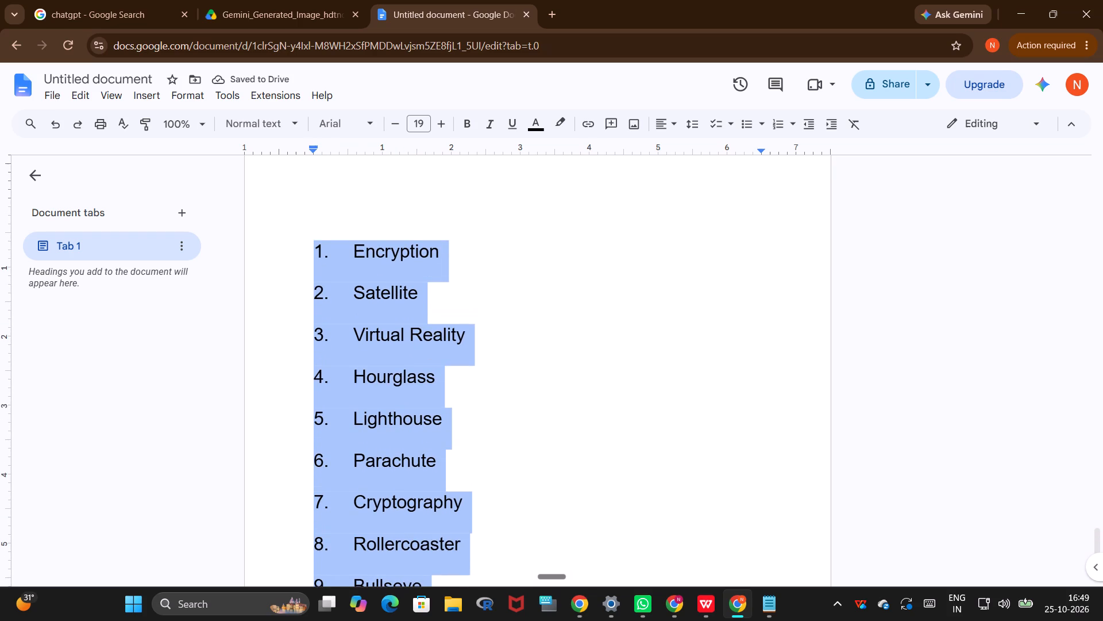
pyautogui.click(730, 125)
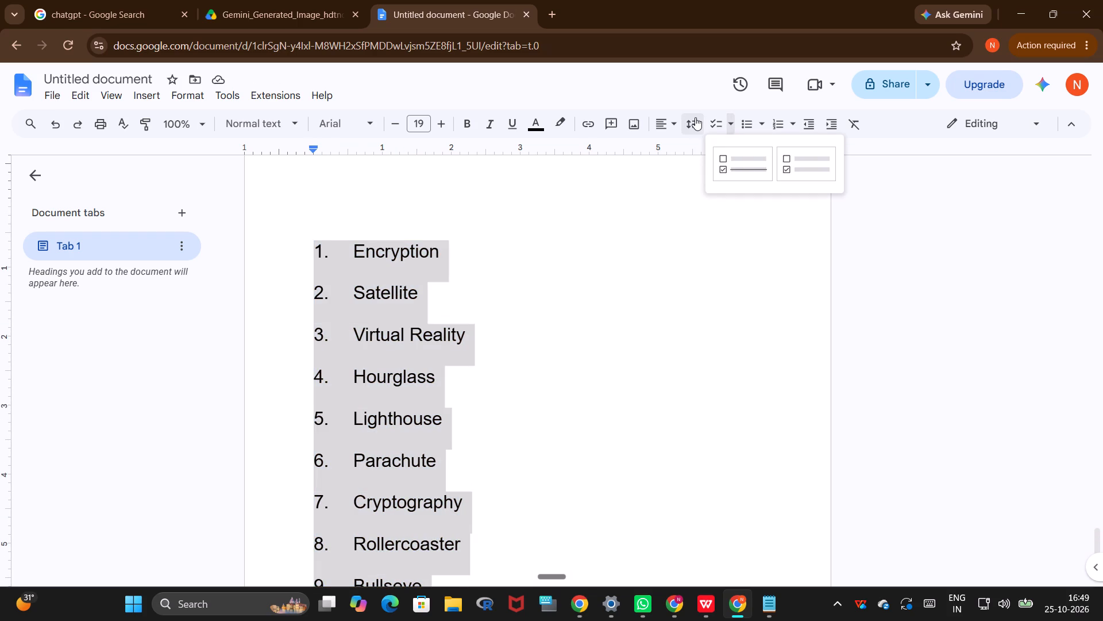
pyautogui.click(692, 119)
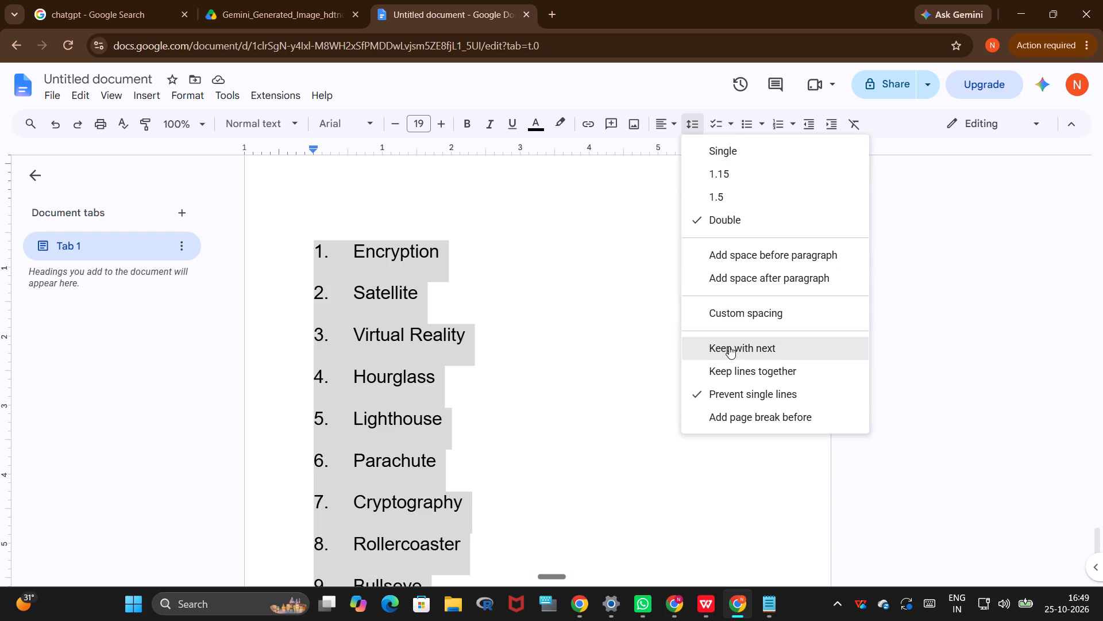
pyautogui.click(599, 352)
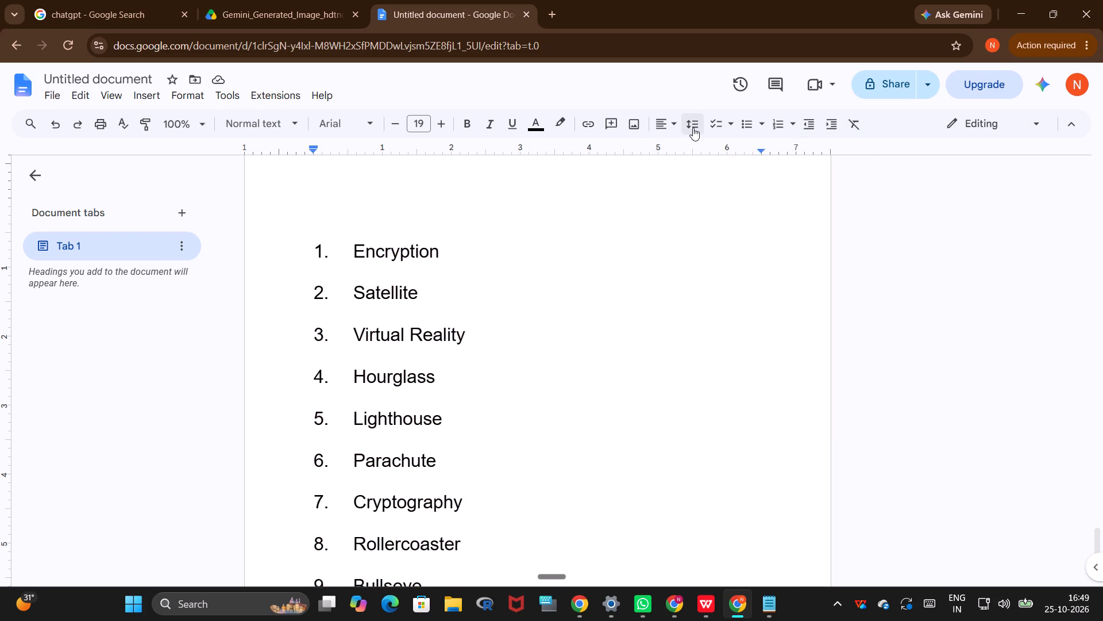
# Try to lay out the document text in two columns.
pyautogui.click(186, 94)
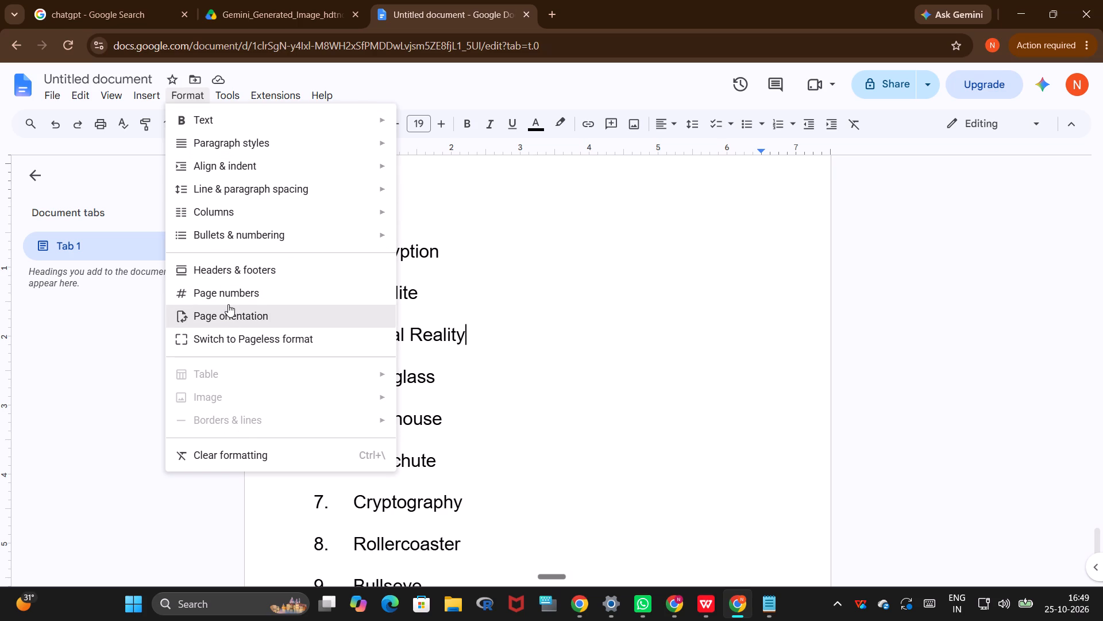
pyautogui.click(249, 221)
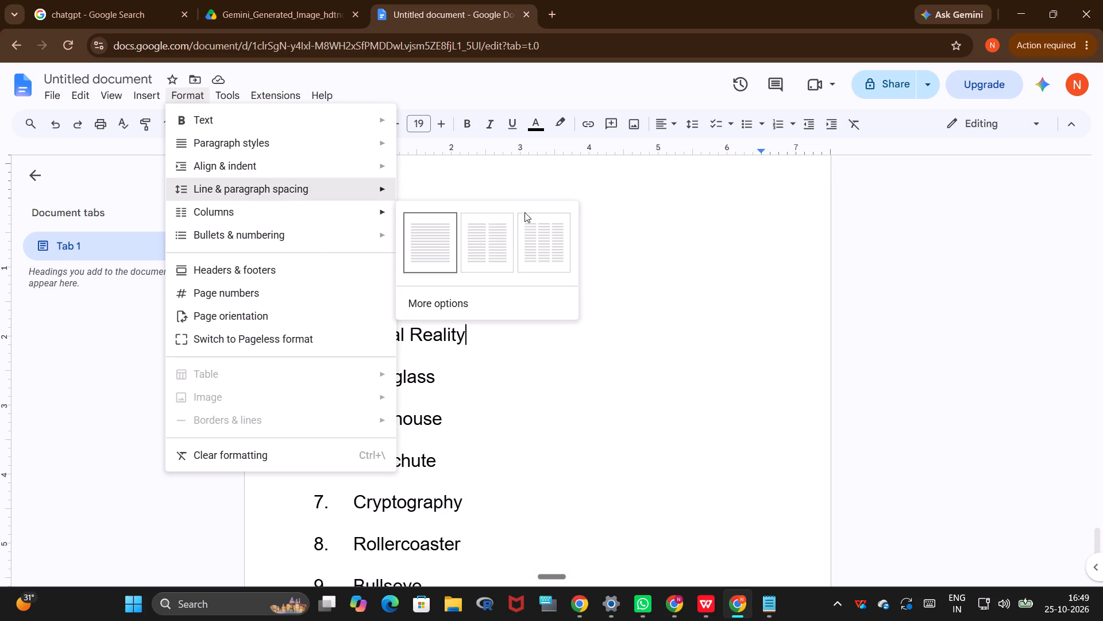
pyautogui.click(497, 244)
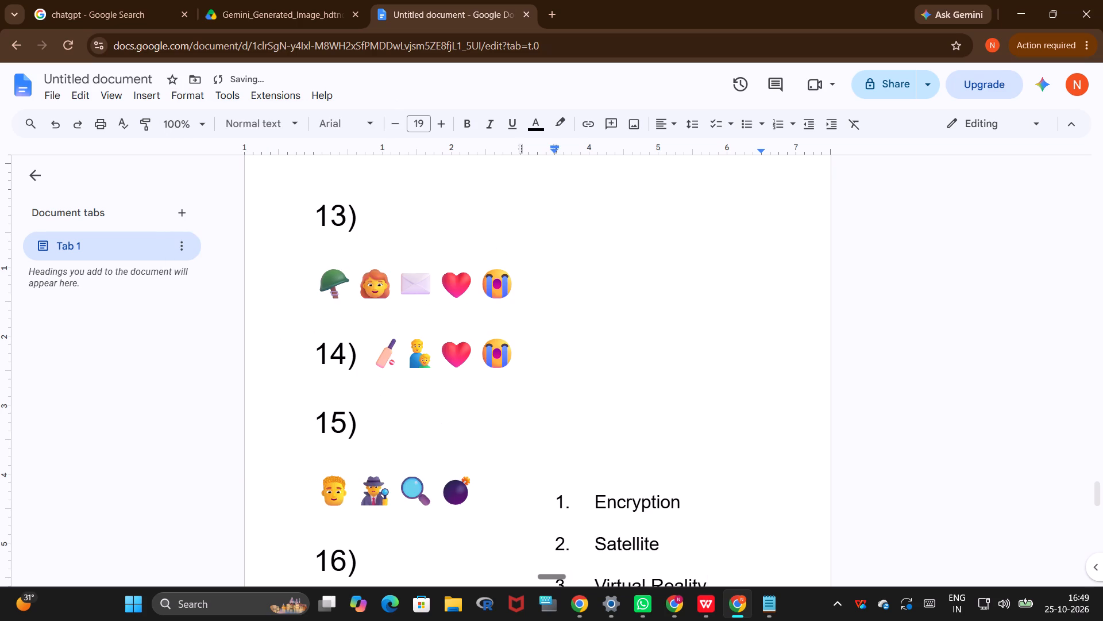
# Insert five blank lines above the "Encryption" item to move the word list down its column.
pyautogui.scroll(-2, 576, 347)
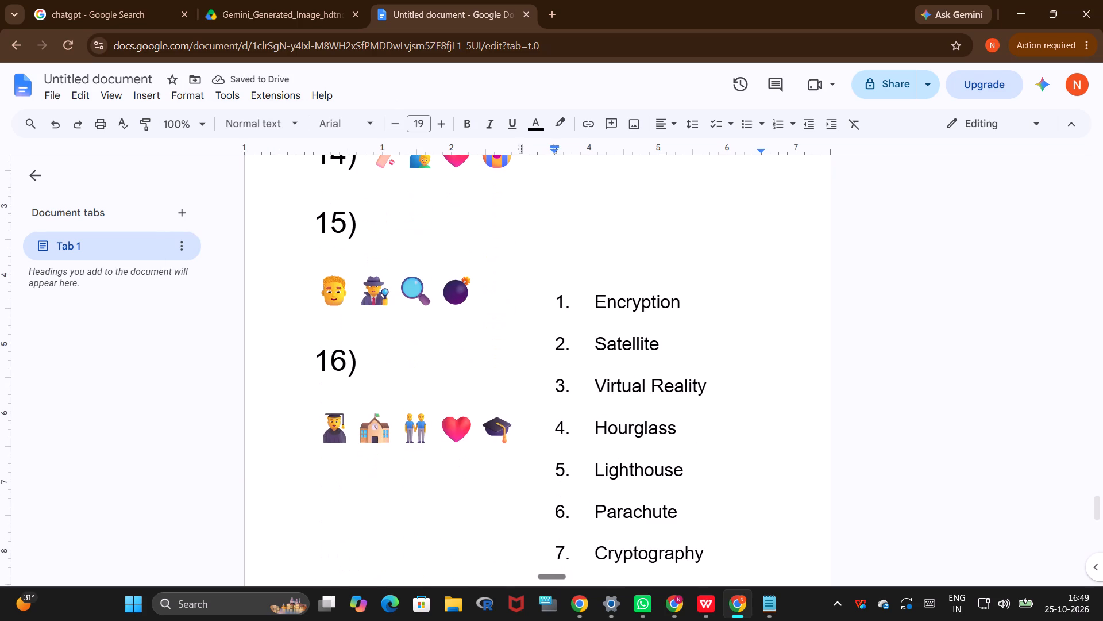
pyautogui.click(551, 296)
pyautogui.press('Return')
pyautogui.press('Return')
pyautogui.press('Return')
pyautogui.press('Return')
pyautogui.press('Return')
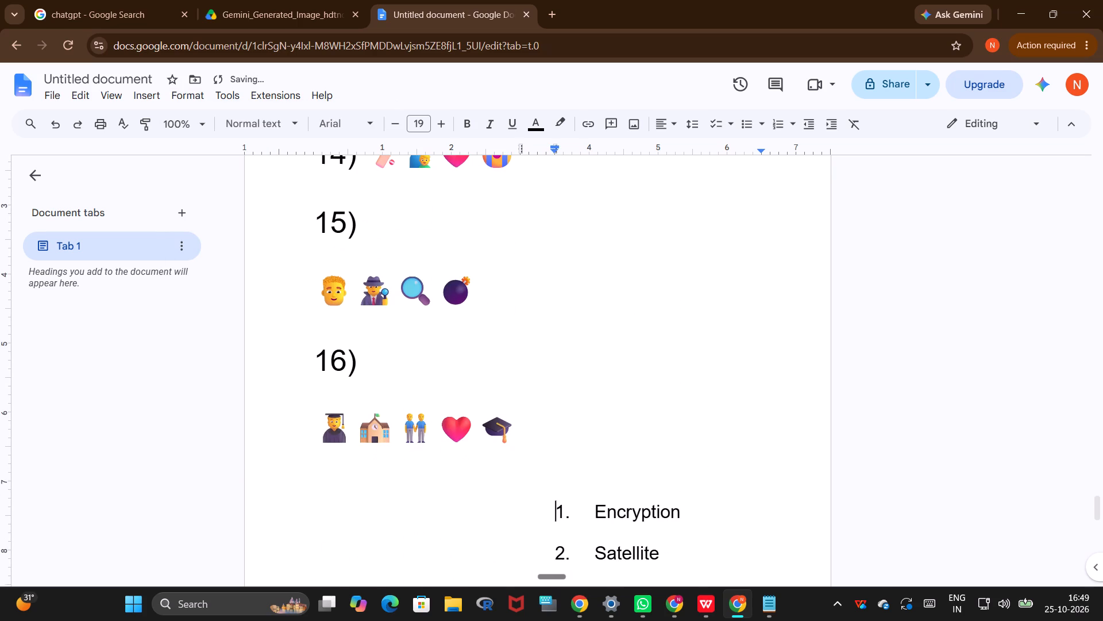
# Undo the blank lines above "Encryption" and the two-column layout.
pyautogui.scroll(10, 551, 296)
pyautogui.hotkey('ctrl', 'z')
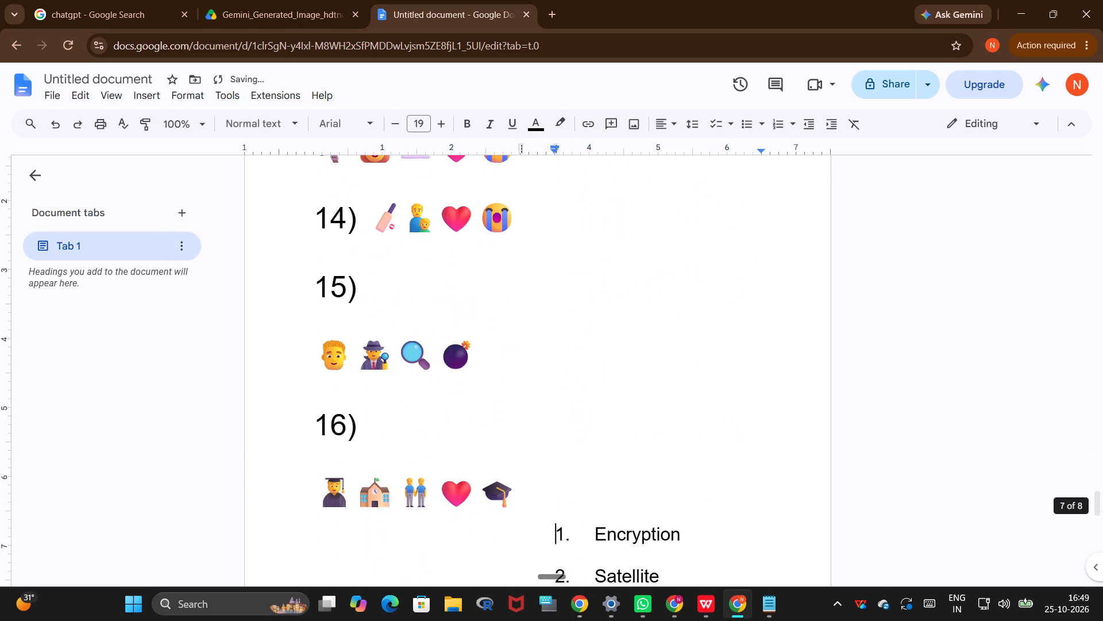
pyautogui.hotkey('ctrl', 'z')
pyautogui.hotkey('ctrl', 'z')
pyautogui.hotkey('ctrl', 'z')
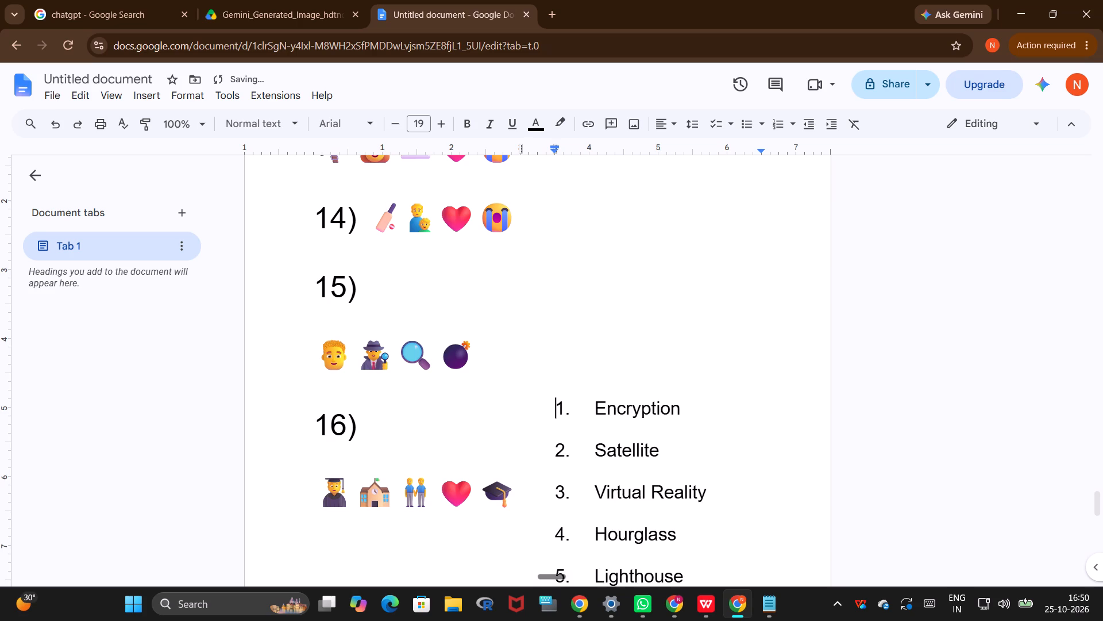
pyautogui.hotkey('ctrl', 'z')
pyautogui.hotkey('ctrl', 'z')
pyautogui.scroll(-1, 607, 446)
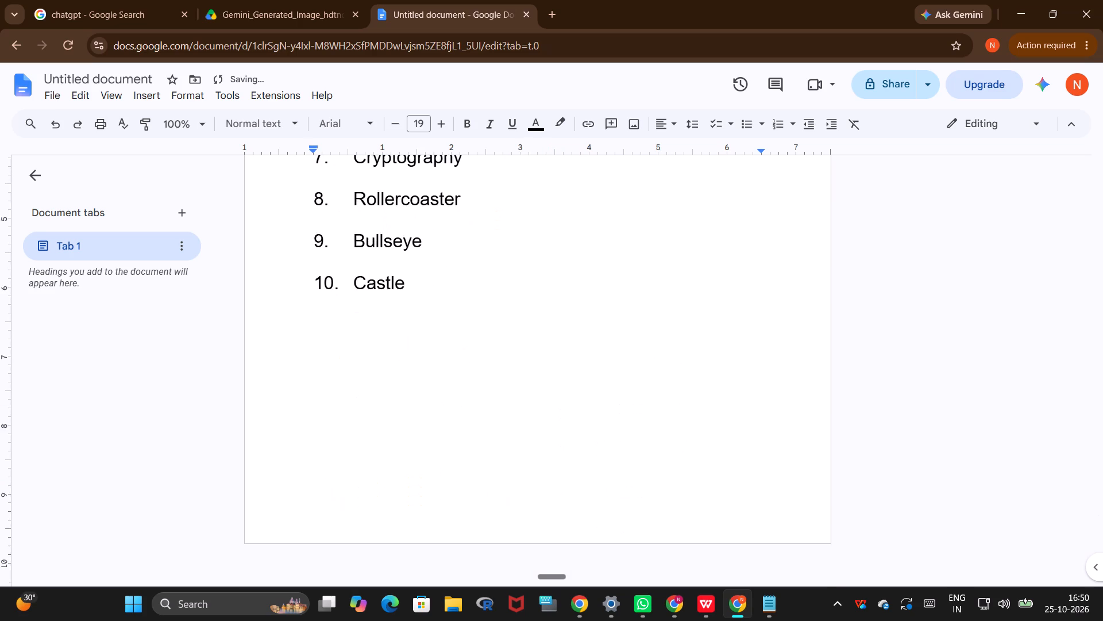
# Center-align all the emoji clue lines, from clue 1 of the first set through clue 16 of the last set.
pyautogui.scroll(-1, 607, 446)
pyautogui.scroll(5, 607, 446)
pyautogui.click(480, 452)
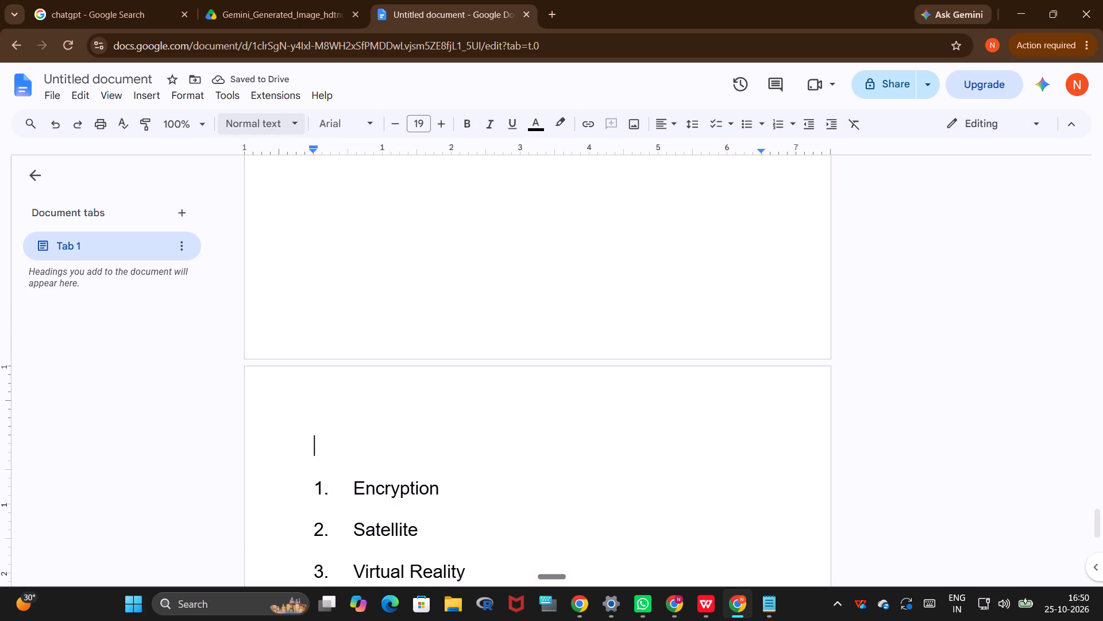
pyautogui.scroll(8, 508, 304)
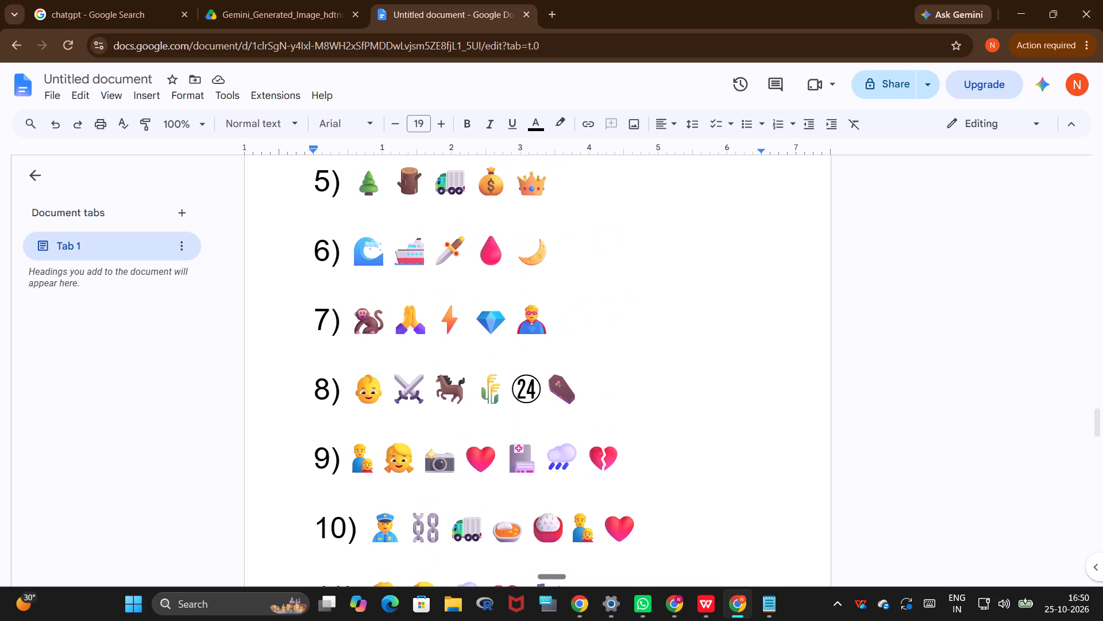
pyautogui.scroll(10, 508, 304)
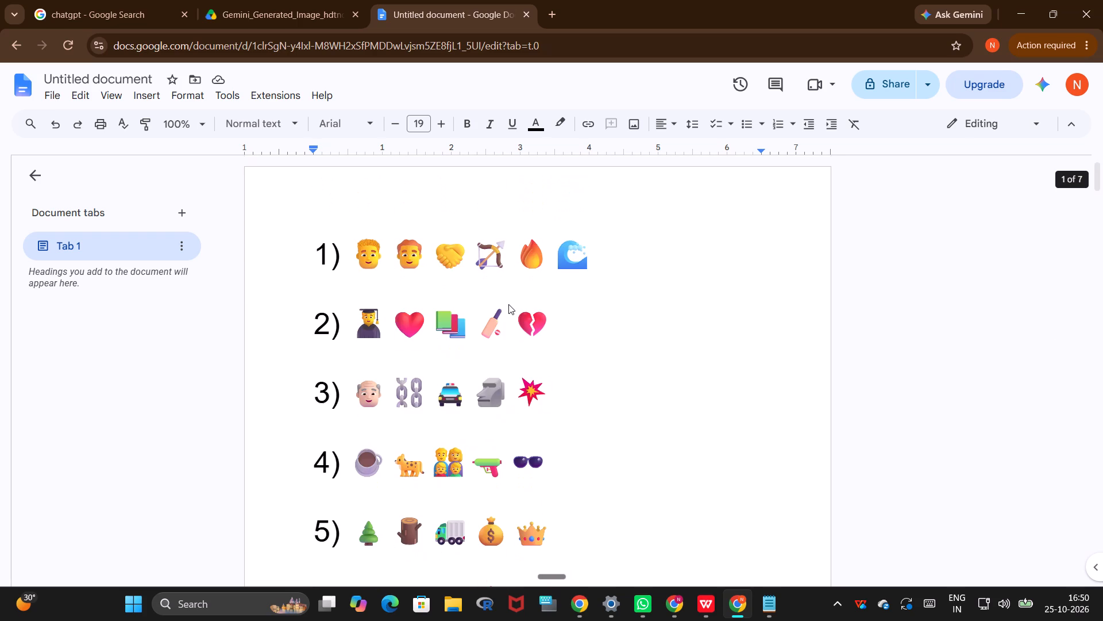
pyautogui.scroll(4, 508, 304)
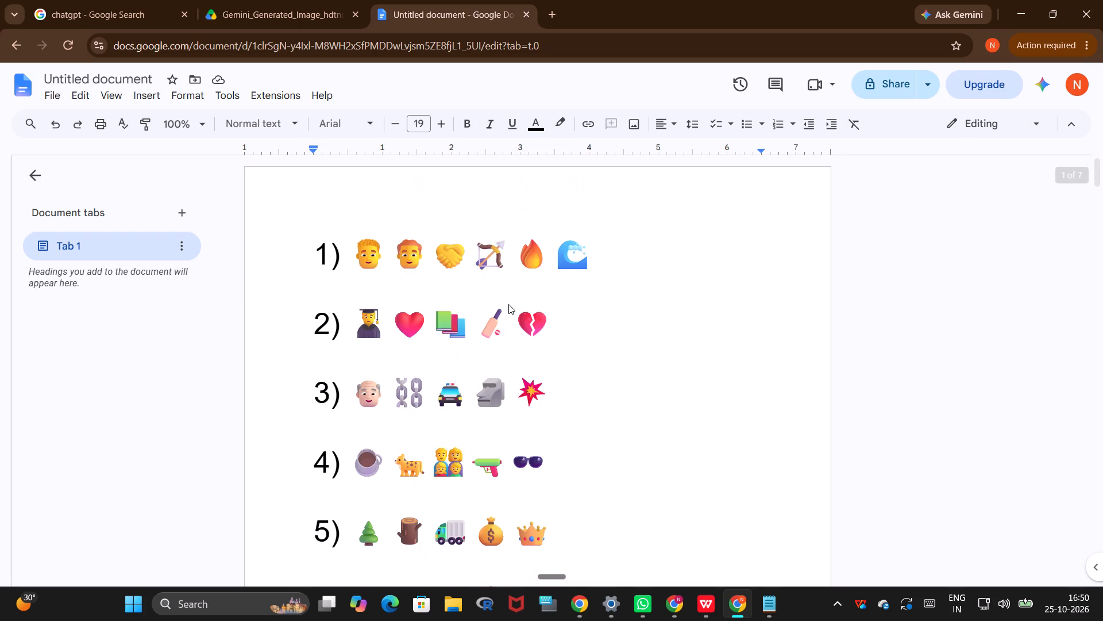
pyautogui.scroll(1, 508, 304)
pyautogui.moveTo(312, 246); pyautogui.dragTo(477, 294)
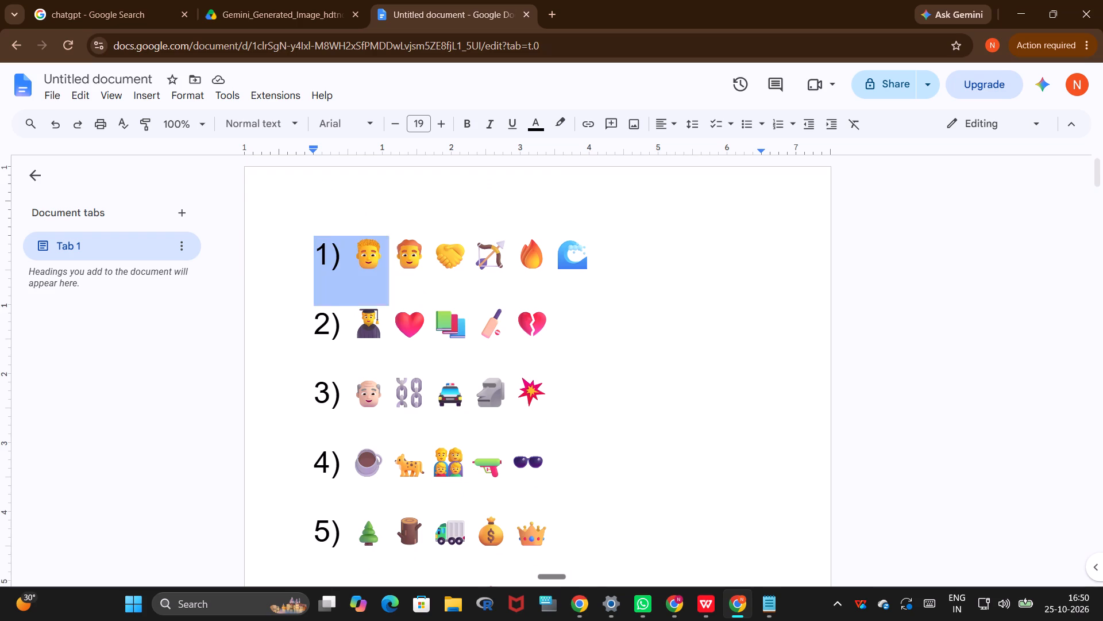
pyautogui.moveTo(477, 294); pyautogui.dragTo(620, 259)
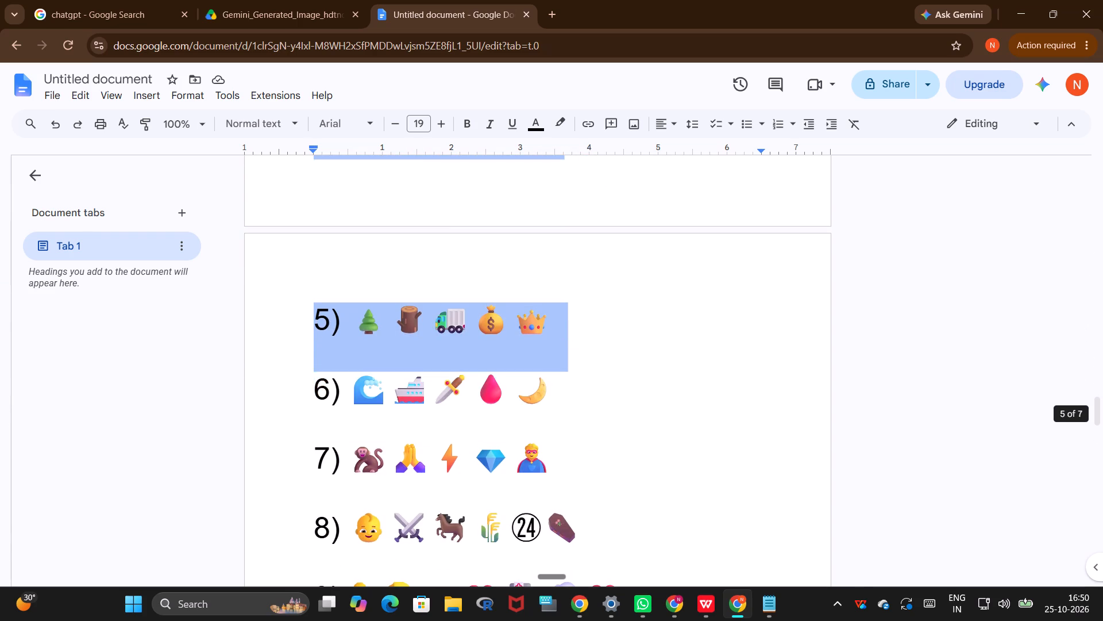
pyautogui.moveTo(620, 259); pyautogui.dragTo(555, 582)
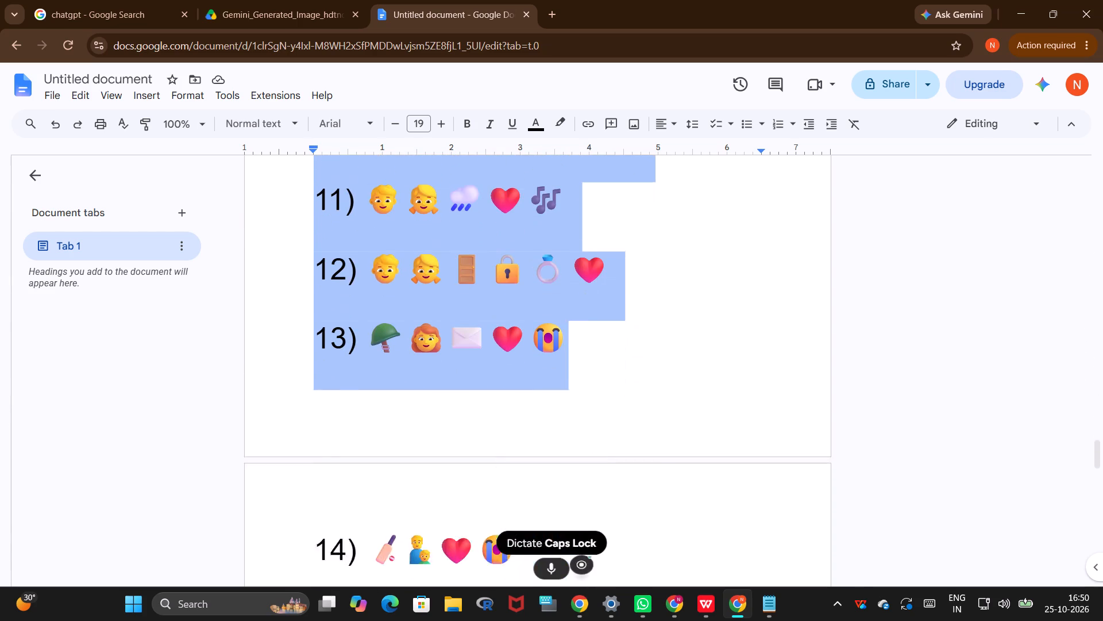
pyautogui.moveTo(555, 582); pyautogui.dragTo(592, 490)
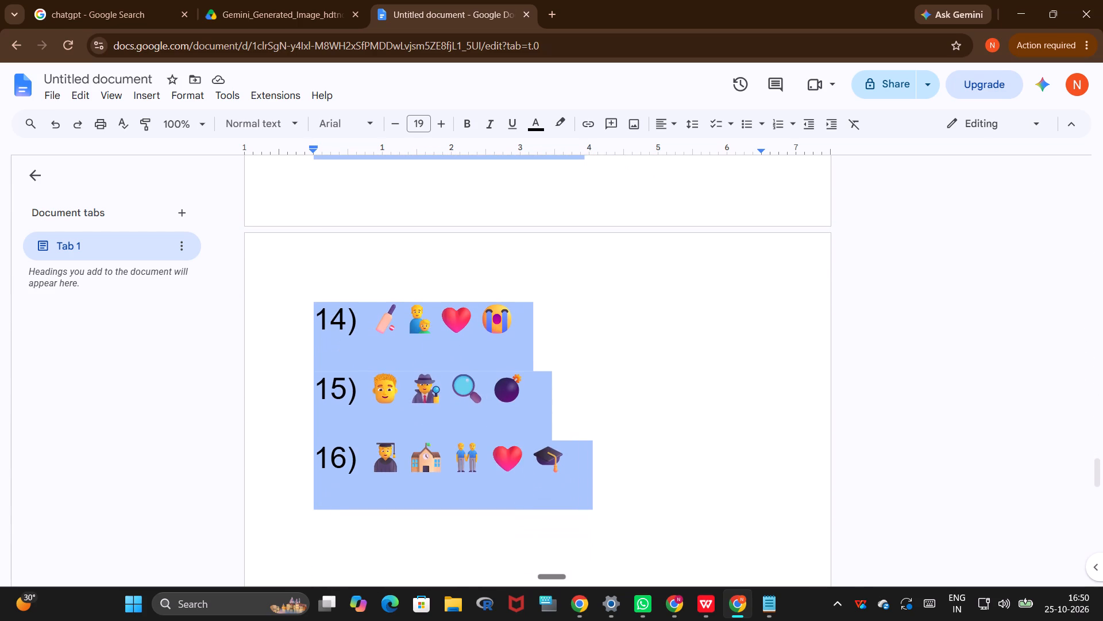
pyautogui.click(669, 126)
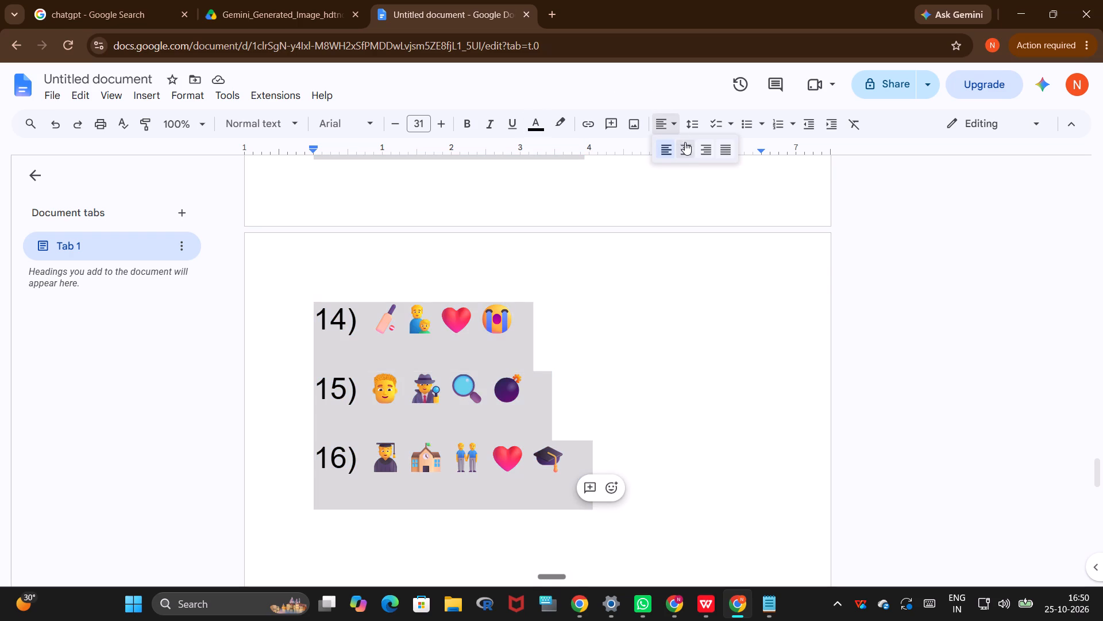
pyautogui.click(686, 143)
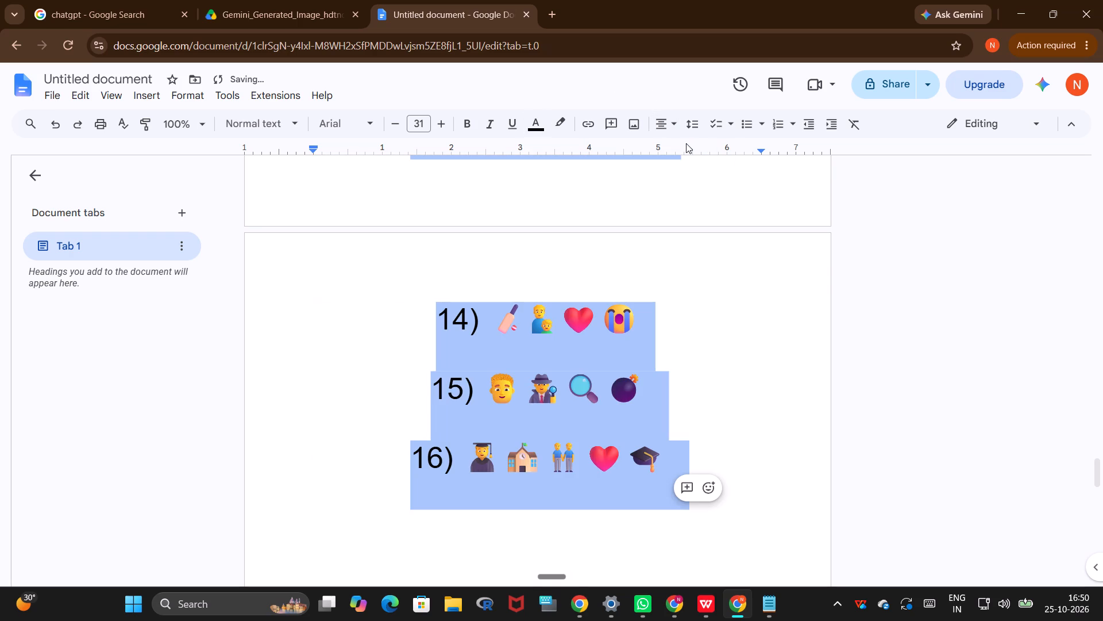
# Set custom line spacing of 3 on the selected emoji clue lines.
pyautogui.click(720, 124)
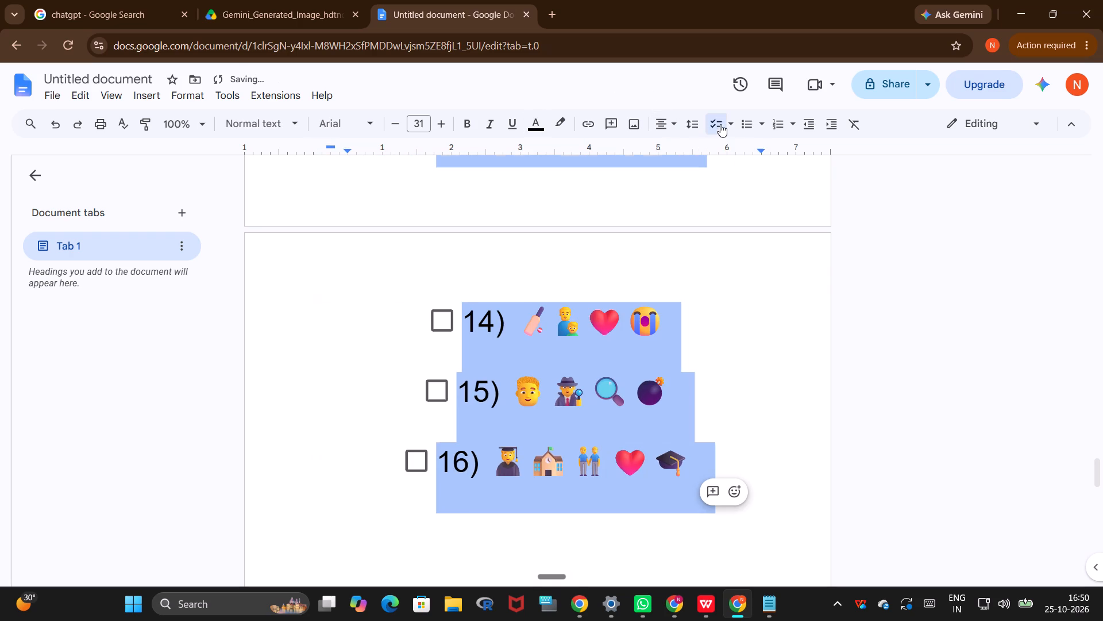
pyautogui.click(715, 128)
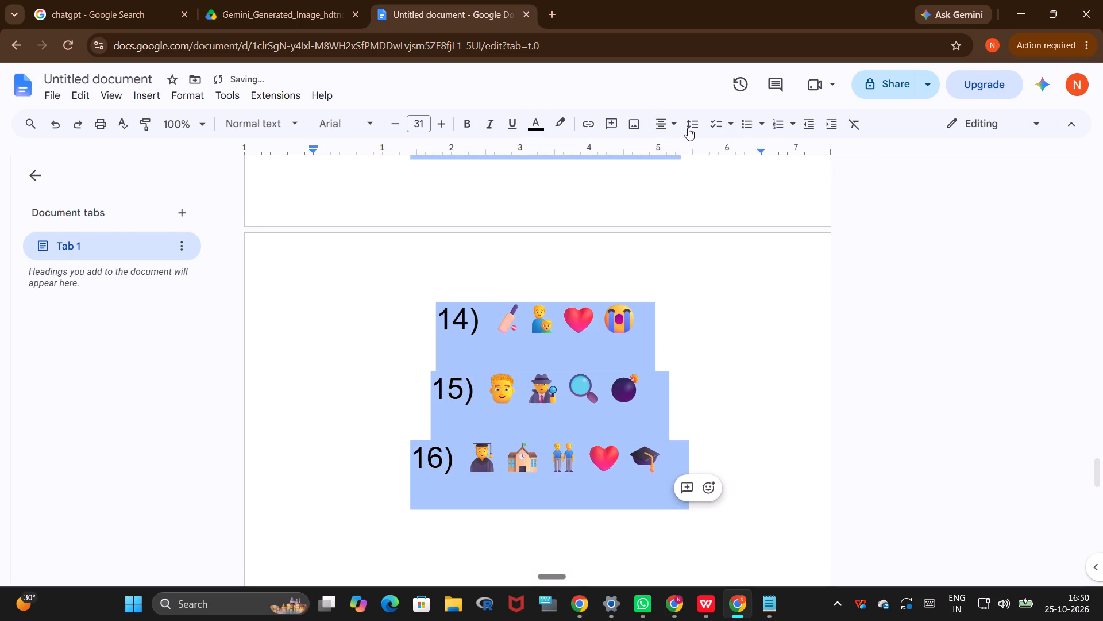
pyautogui.click(687, 128)
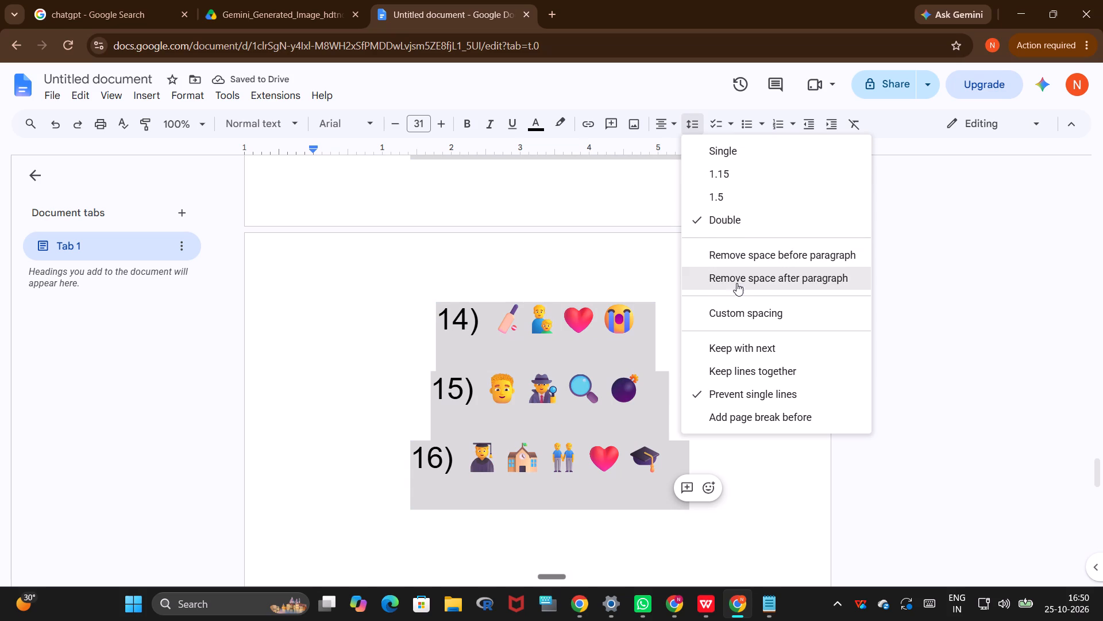
pyautogui.click(736, 306)
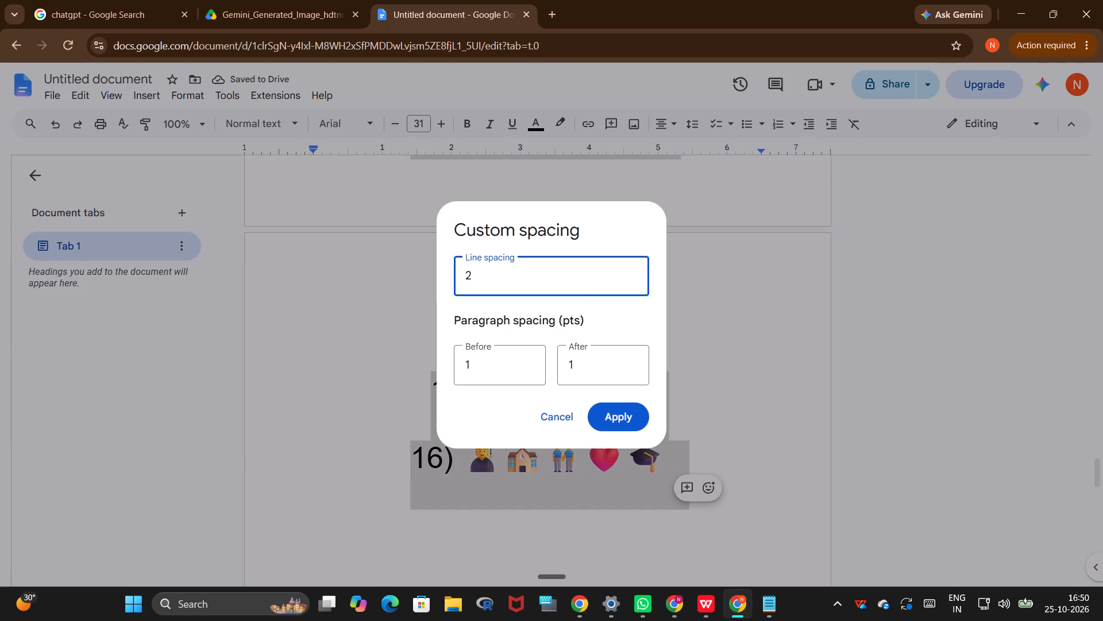
pyautogui.click(497, 281)
pyautogui.press('BackSpace')
pyautogui.press('3')
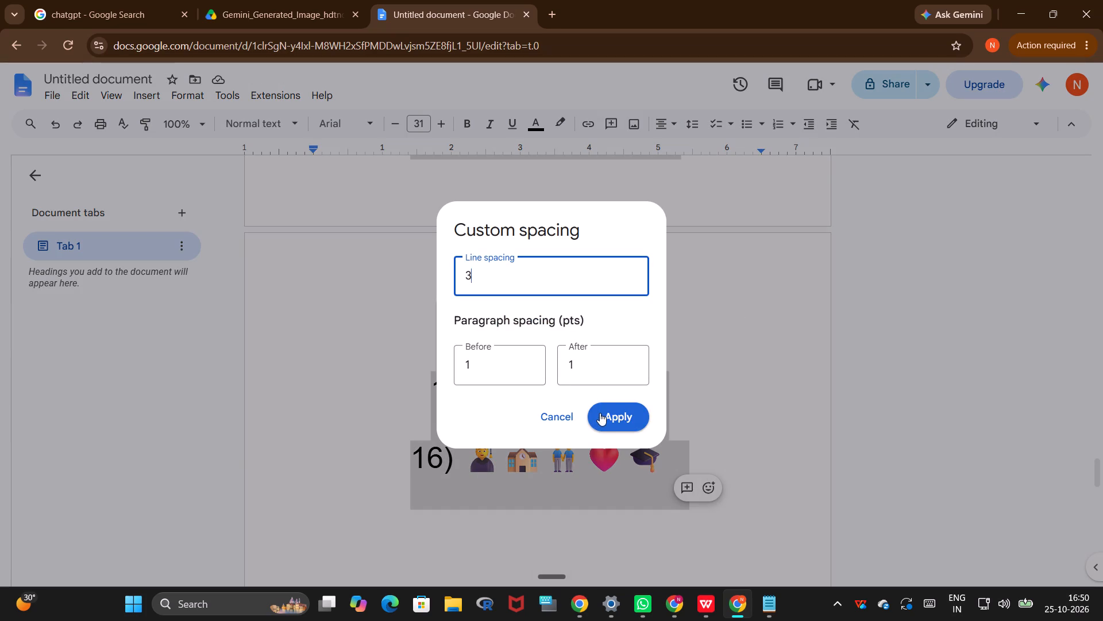
pyautogui.click(601, 413)
pyautogui.click(712, 338)
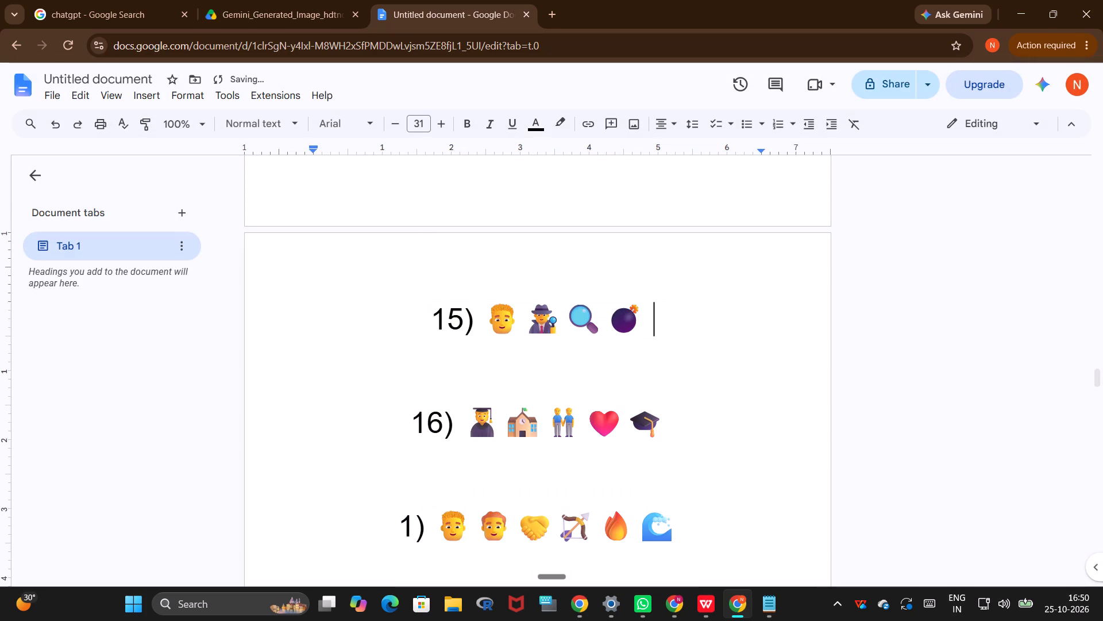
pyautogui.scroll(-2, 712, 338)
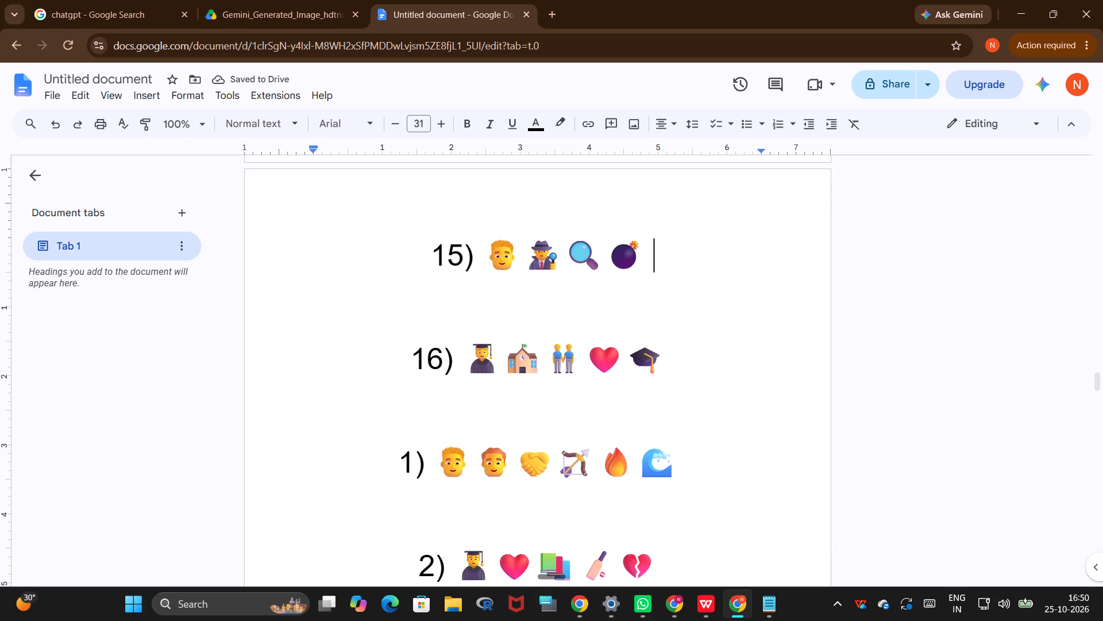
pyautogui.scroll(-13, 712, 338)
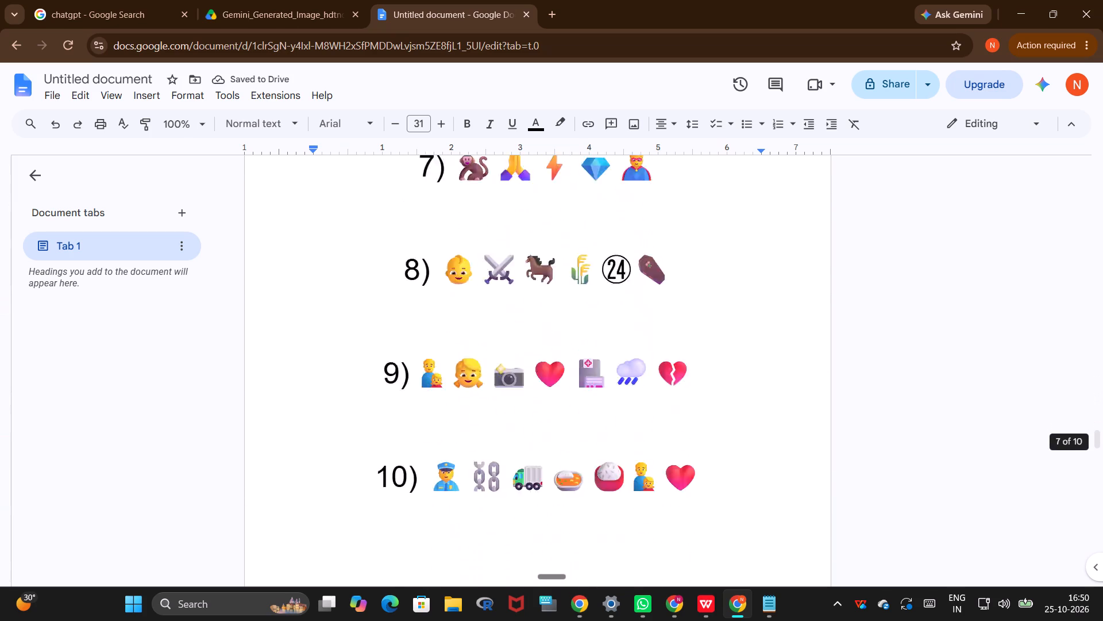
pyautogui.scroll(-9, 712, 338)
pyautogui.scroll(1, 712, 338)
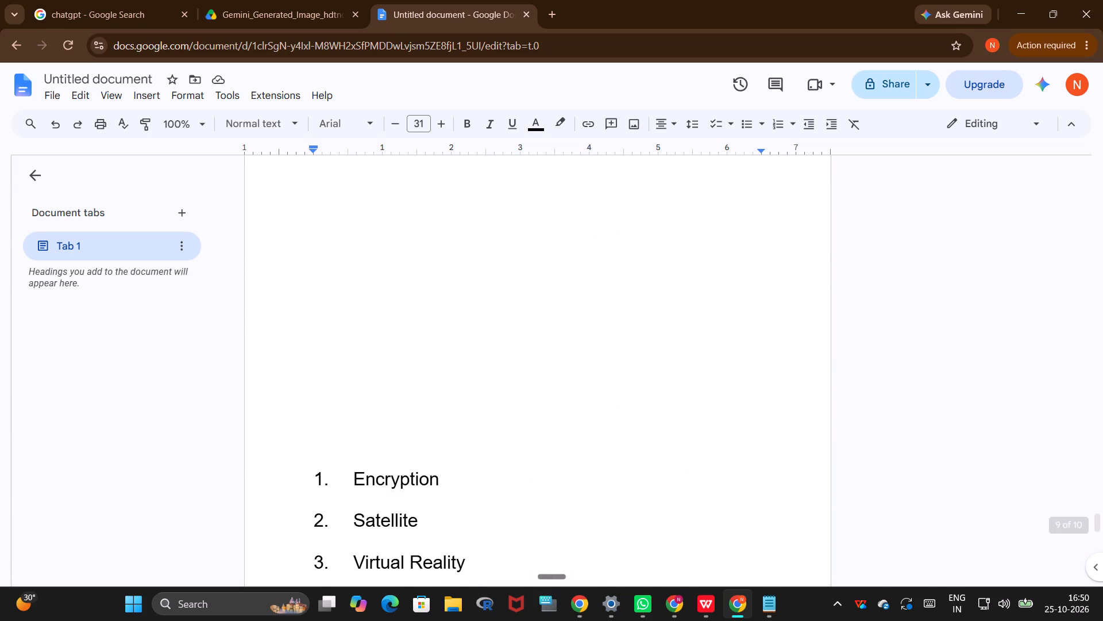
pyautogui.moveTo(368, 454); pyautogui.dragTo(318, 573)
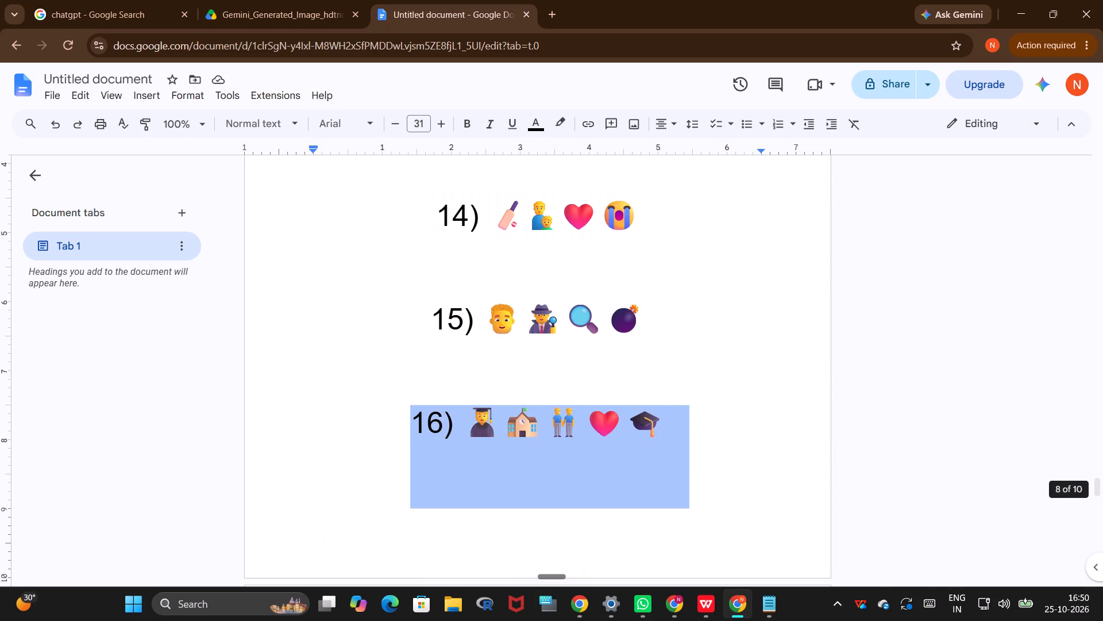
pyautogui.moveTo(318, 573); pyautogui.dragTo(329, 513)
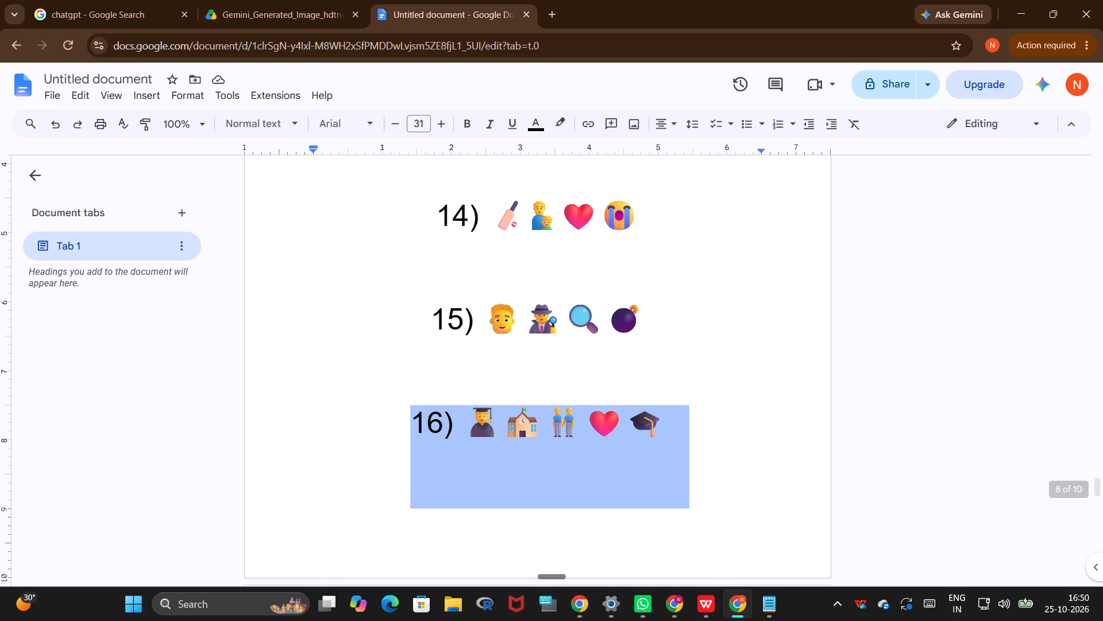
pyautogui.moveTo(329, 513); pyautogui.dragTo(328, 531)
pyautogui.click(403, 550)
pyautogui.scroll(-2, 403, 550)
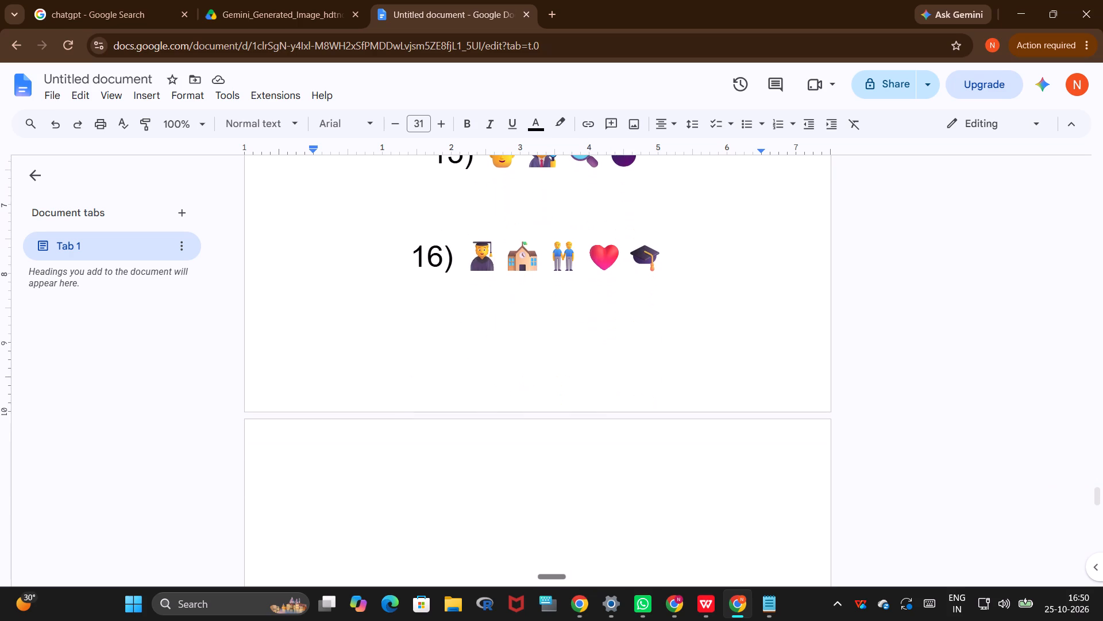
# Delete blank lines between the last clue 16 and the "Encryption" item of the word list.
pyautogui.click(379, 523)
pyautogui.press('Down')
pyautogui.press('Down')
pyautogui.press('BackSpace')
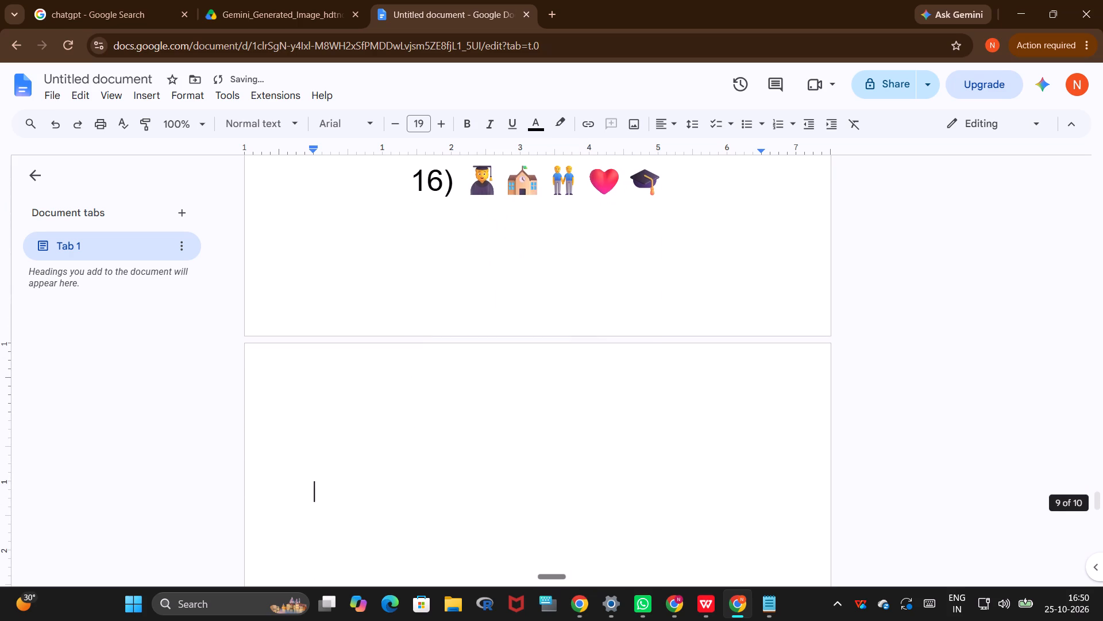
pyautogui.press('BackSpace')
pyautogui.press('Down')
pyautogui.press('BackSpace')
pyautogui.press('Down')
pyautogui.press('BackSpace')
pyautogui.press('Down')
pyautogui.press('BackSpace')
pyautogui.press('Down')
pyautogui.press('BackSpace')
pyautogui.press('Down')
pyautogui.press('Down')
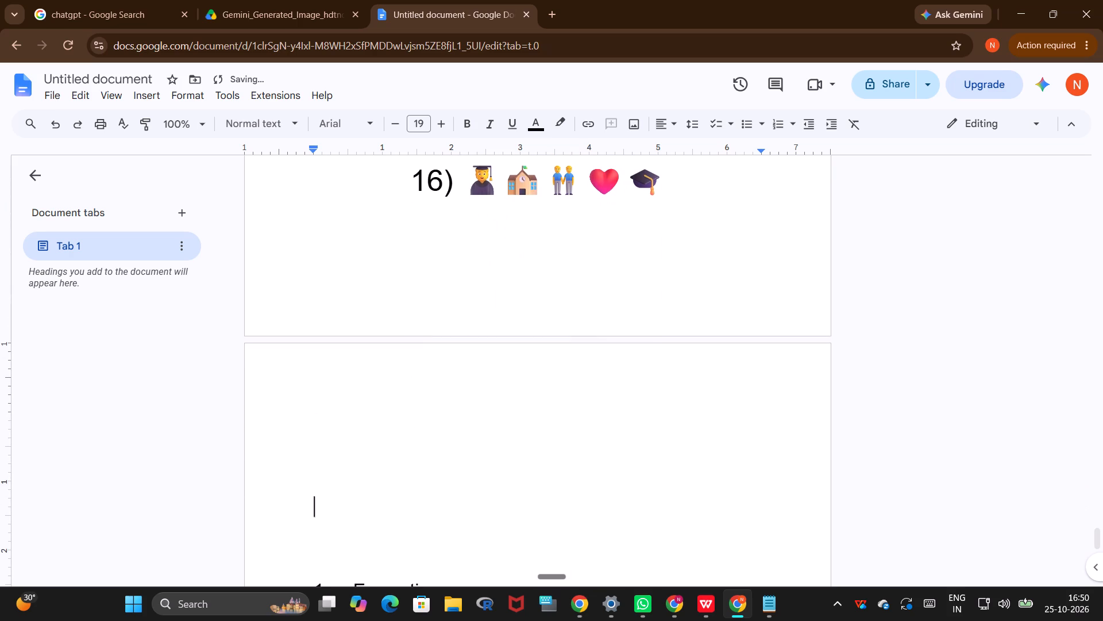
pyautogui.press('Down')
pyautogui.press('BackSpace')
pyautogui.press('BackSpace')
pyautogui.press('Down')
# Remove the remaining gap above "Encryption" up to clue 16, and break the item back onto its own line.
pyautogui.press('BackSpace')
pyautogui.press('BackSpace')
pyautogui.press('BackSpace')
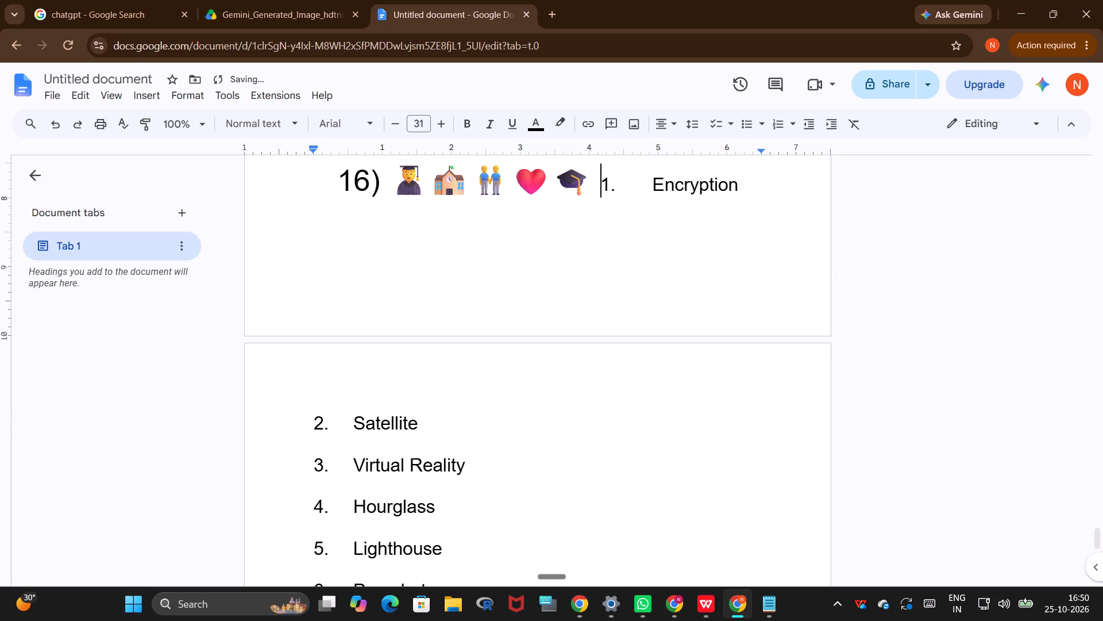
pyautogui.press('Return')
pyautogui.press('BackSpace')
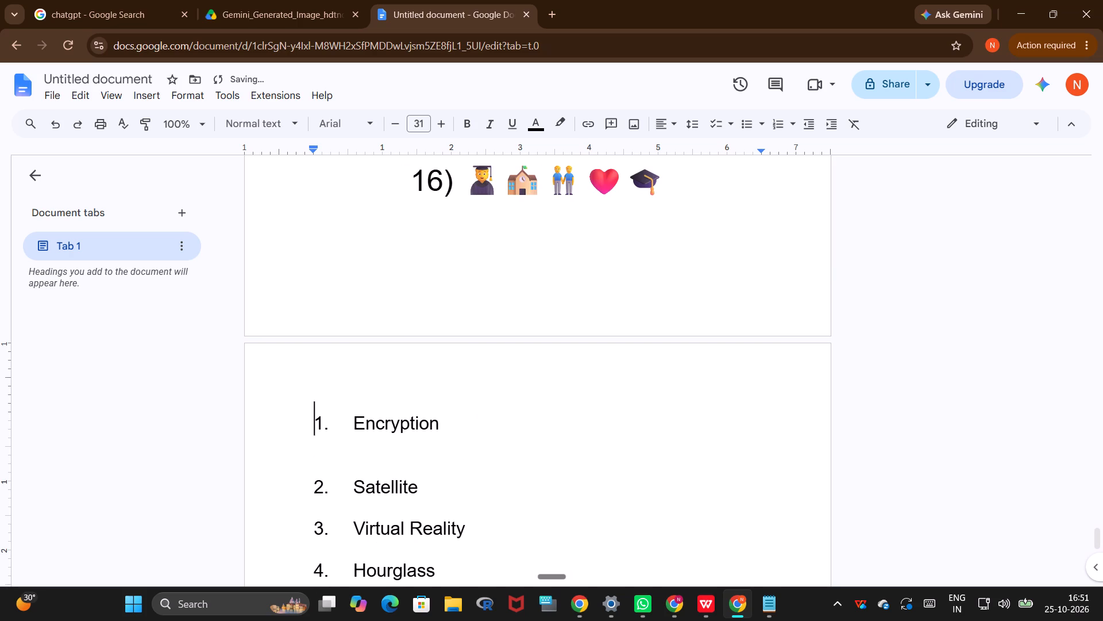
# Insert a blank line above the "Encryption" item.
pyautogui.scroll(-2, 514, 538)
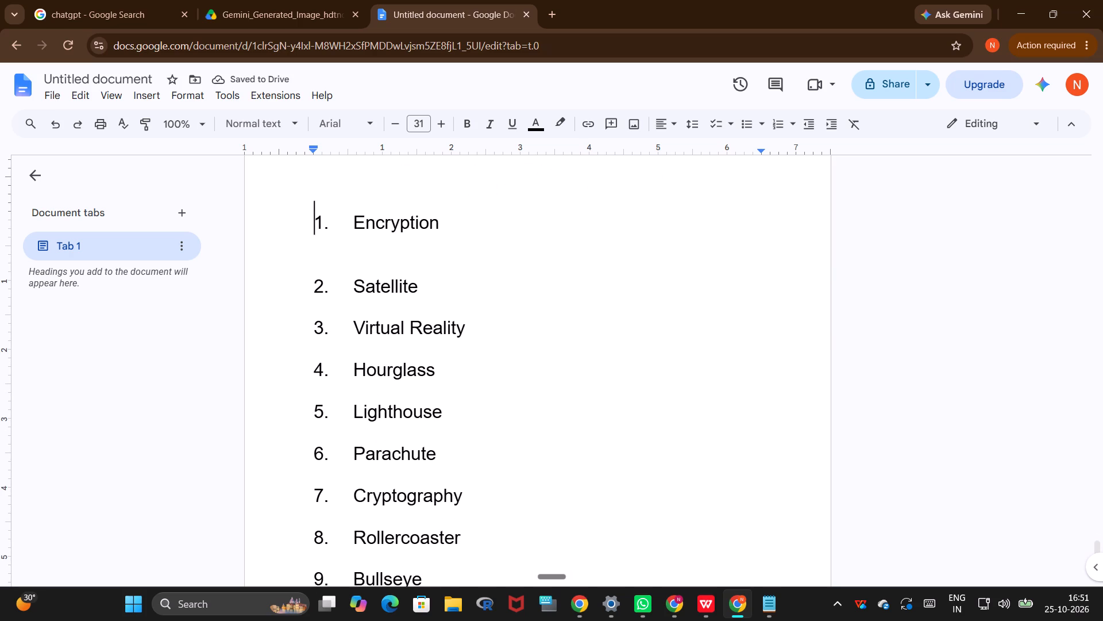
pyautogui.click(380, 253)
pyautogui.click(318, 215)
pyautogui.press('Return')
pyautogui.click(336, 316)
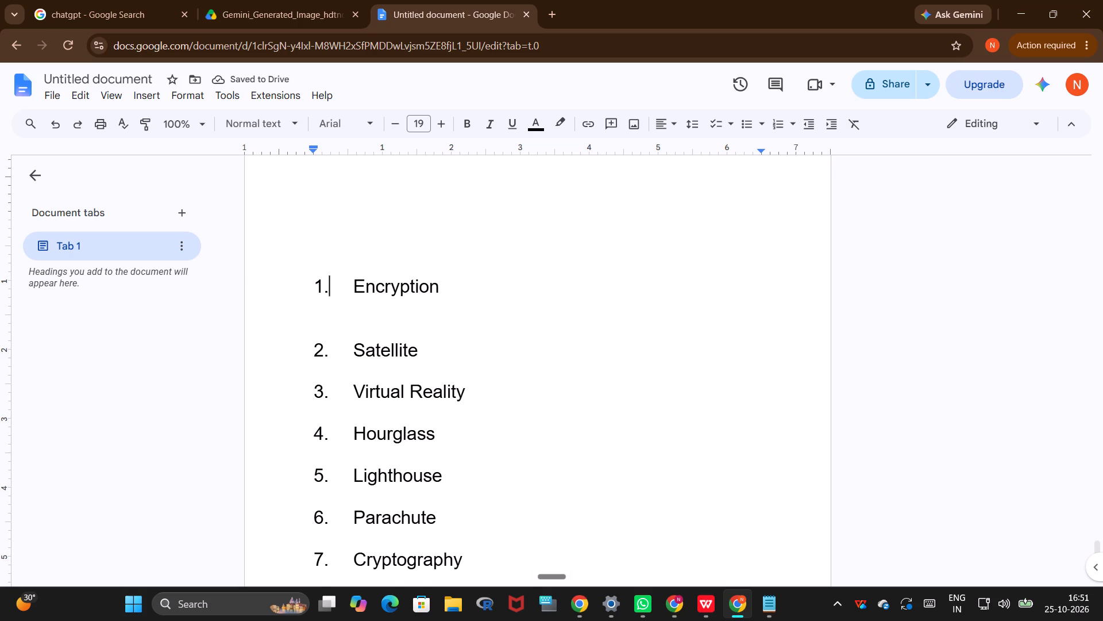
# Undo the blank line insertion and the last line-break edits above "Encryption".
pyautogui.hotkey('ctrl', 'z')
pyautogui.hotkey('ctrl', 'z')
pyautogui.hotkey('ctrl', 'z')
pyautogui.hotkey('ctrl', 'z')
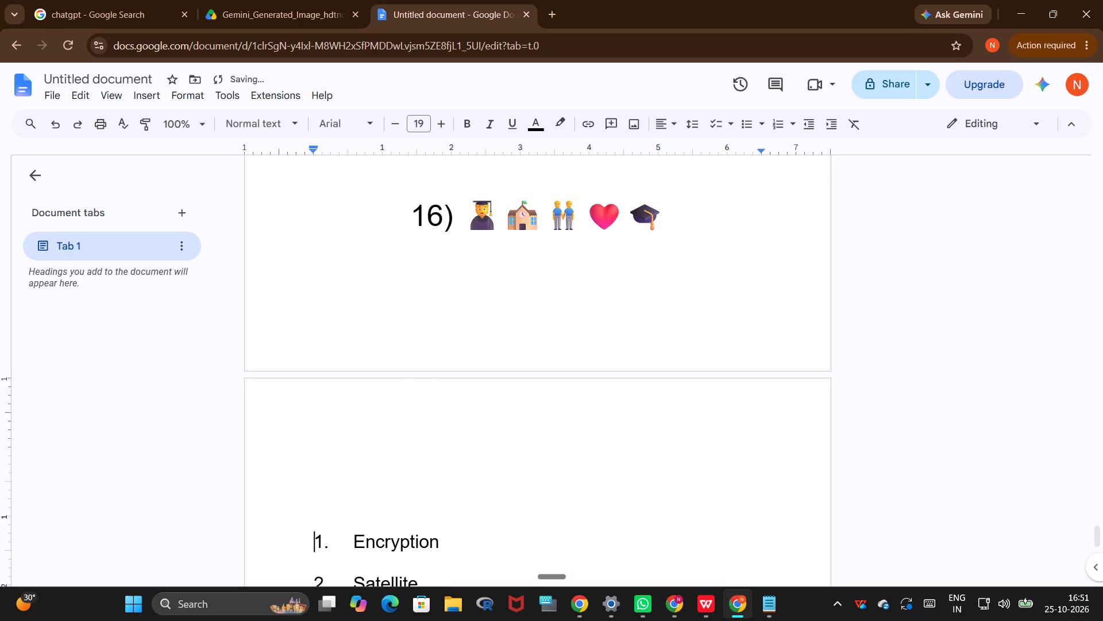
# Select and delete the remaining blank lines above "Encryption" so the word list starts at the top of its page.
pyautogui.hscroll(1, 410, 274)
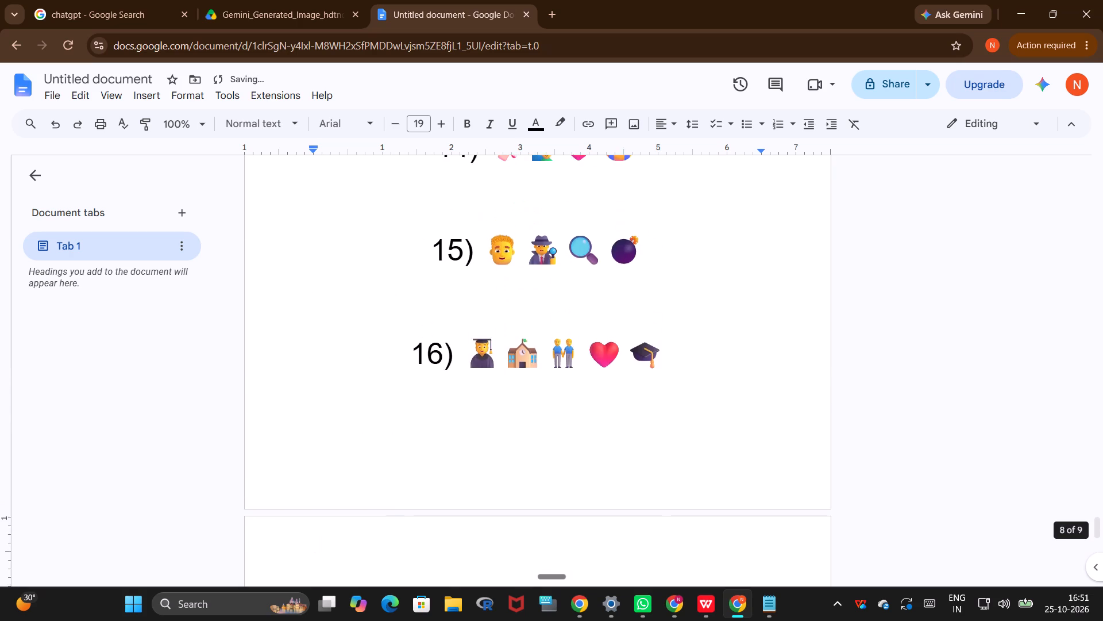
pyautogui.hscroll(1, 410, 274)
pyautogui.click(340, 446)
pyautogui.moveTo(340, 446); pyautogui.dragTo(325, 420)
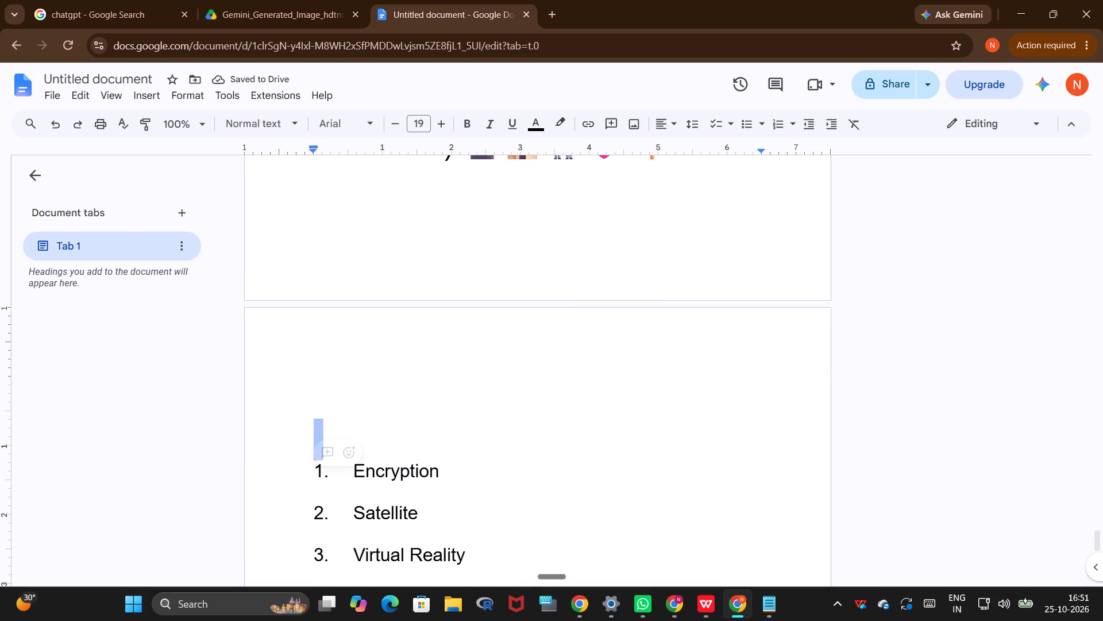
pyautogui.moveTo(325, 420); pyautogui.dragTo(308, 343)
pyautogui.press('BackSpace')
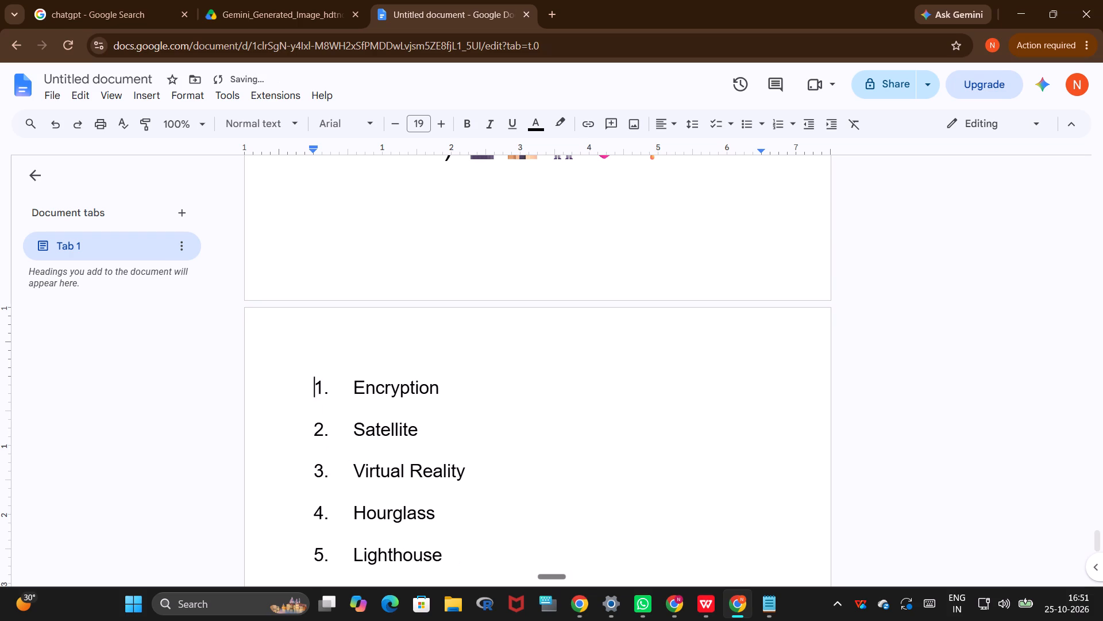
pyautogui.click(550, 379)
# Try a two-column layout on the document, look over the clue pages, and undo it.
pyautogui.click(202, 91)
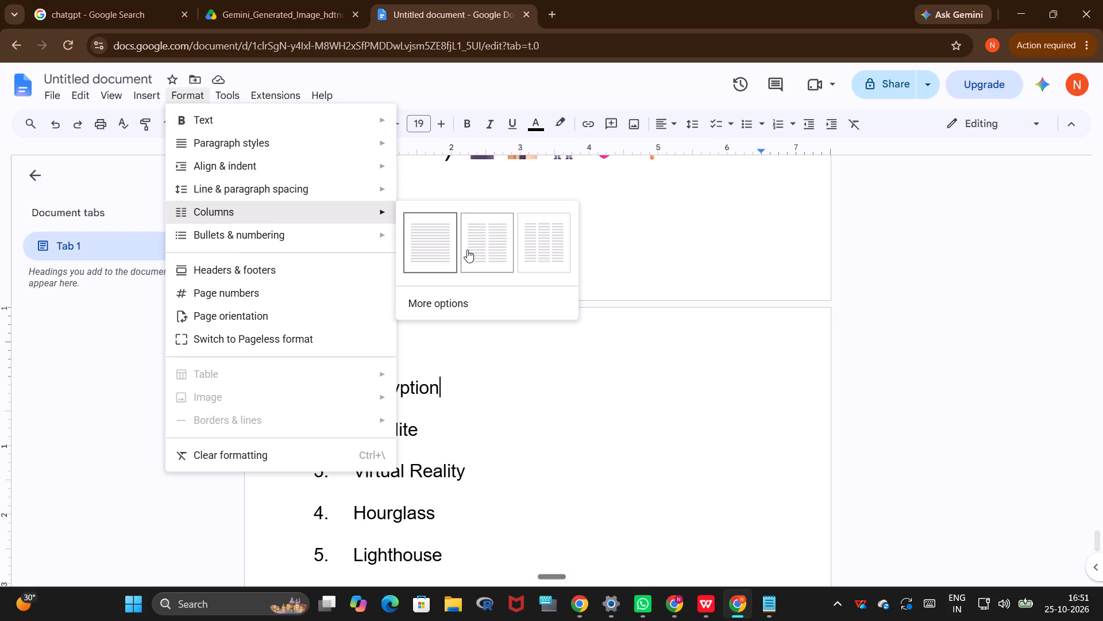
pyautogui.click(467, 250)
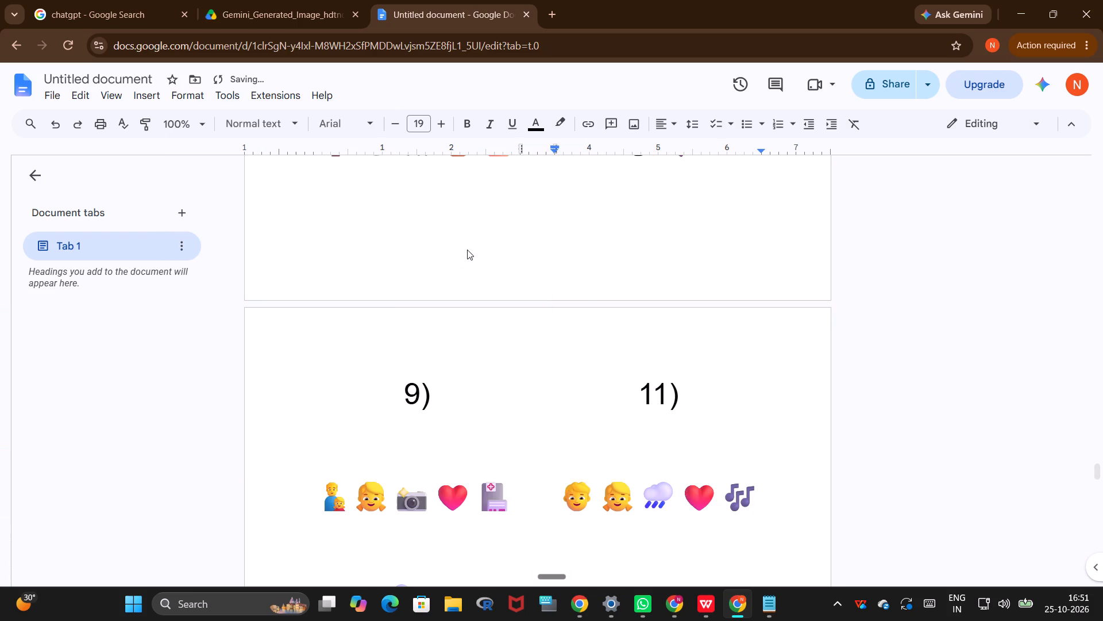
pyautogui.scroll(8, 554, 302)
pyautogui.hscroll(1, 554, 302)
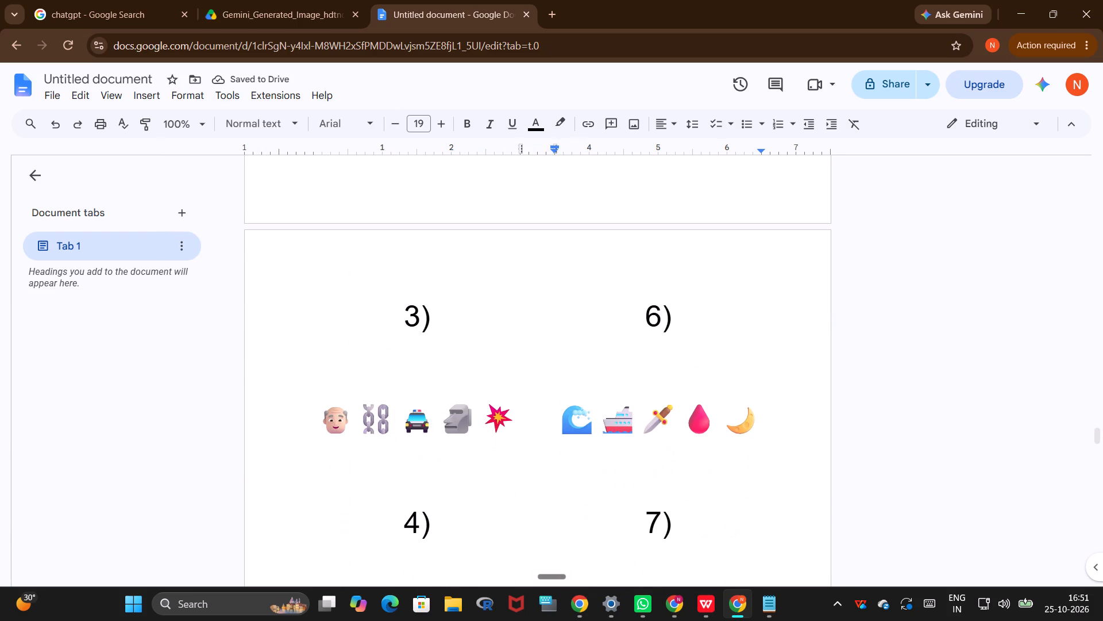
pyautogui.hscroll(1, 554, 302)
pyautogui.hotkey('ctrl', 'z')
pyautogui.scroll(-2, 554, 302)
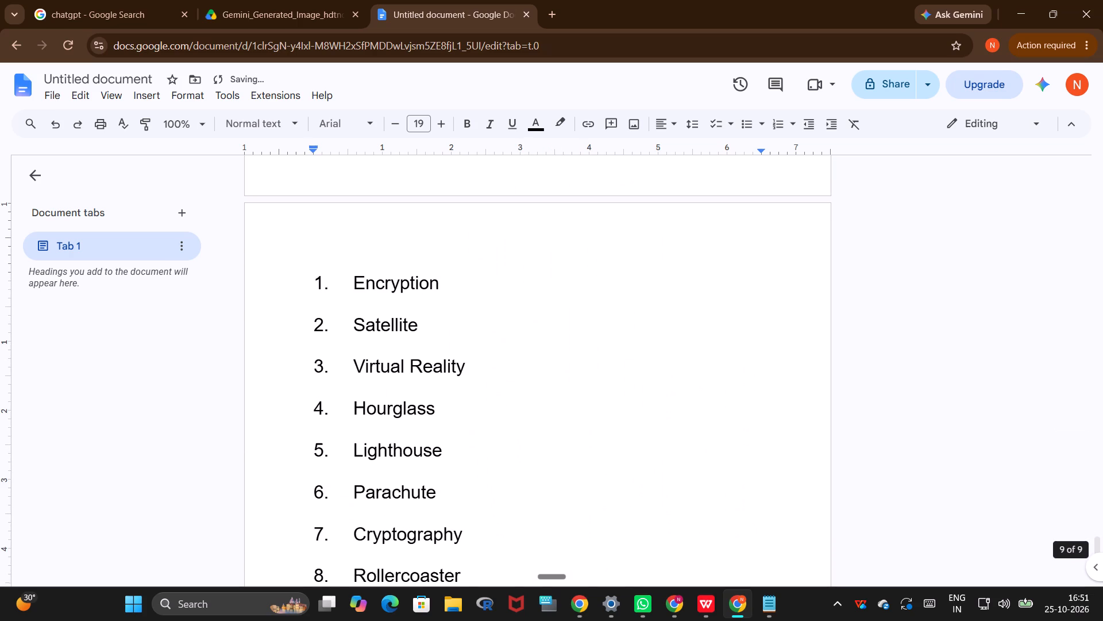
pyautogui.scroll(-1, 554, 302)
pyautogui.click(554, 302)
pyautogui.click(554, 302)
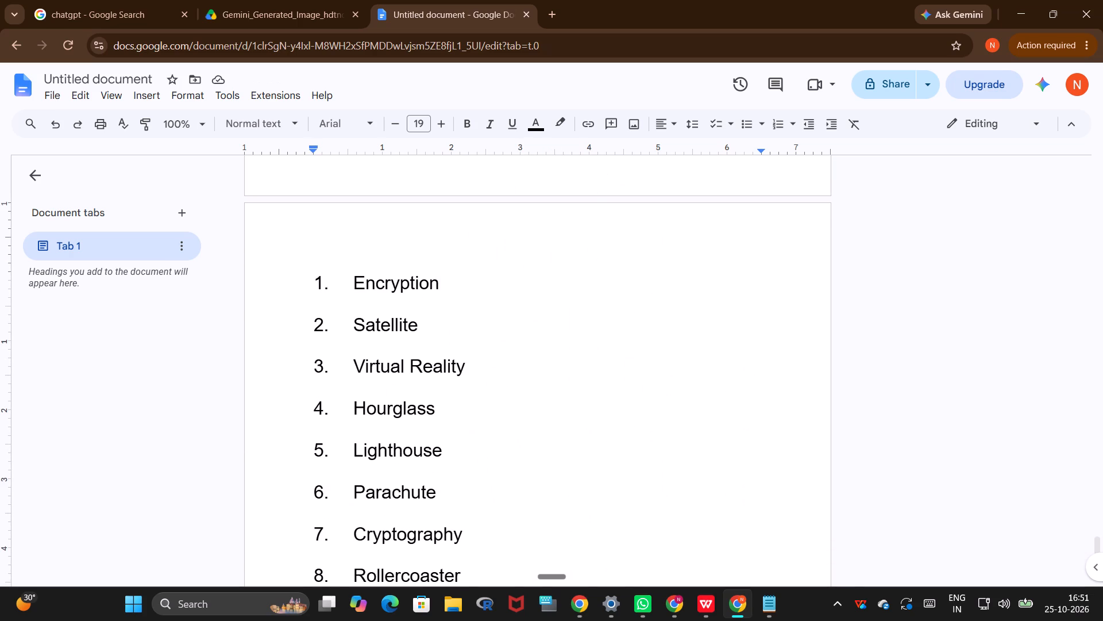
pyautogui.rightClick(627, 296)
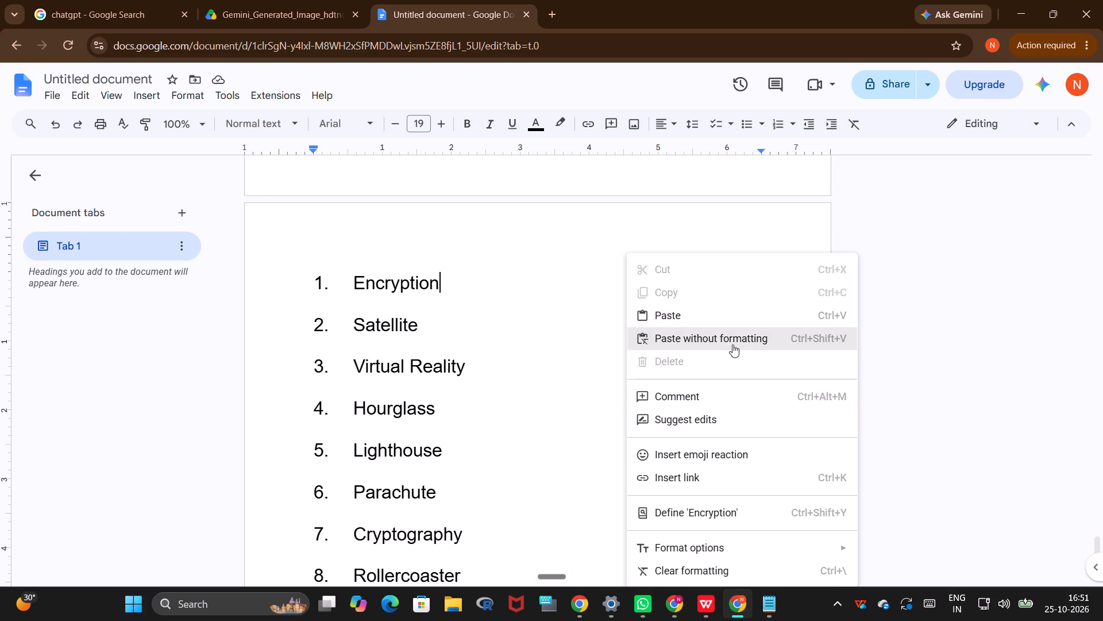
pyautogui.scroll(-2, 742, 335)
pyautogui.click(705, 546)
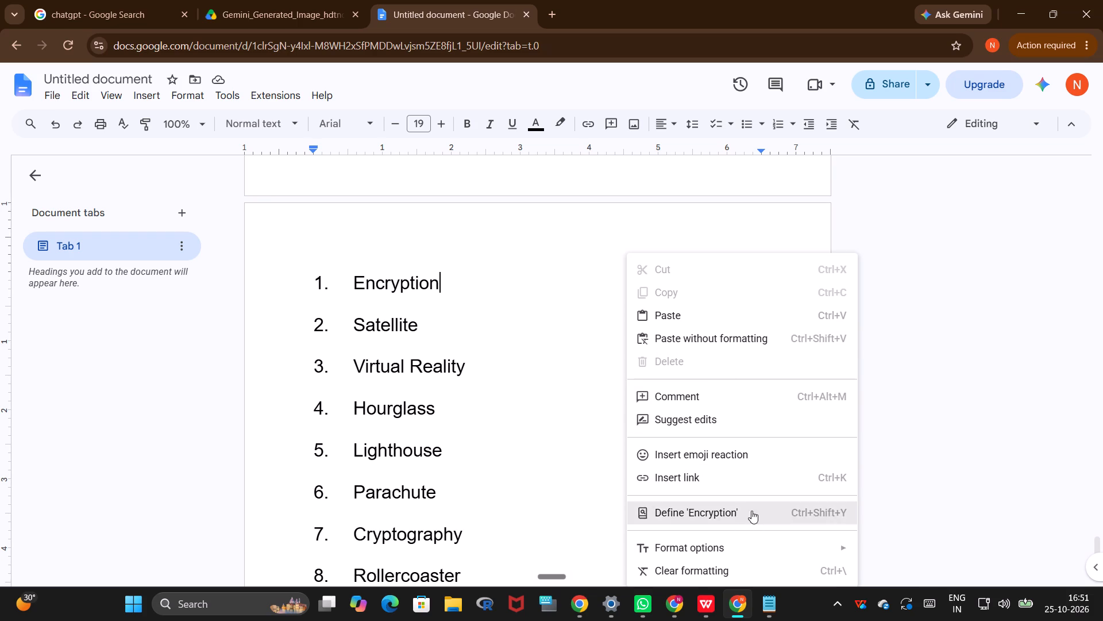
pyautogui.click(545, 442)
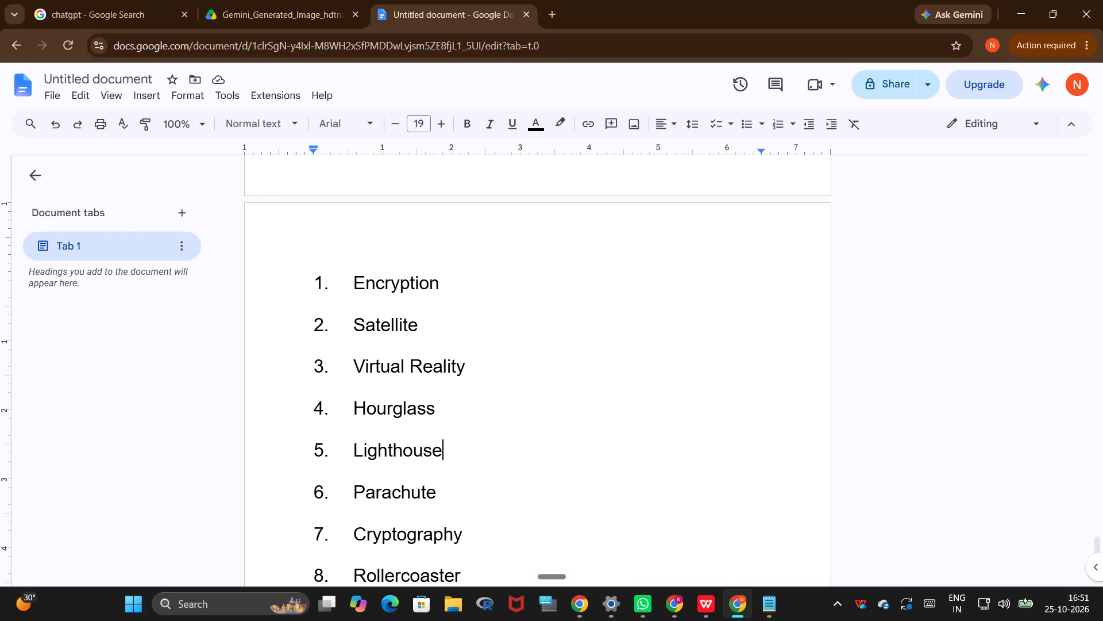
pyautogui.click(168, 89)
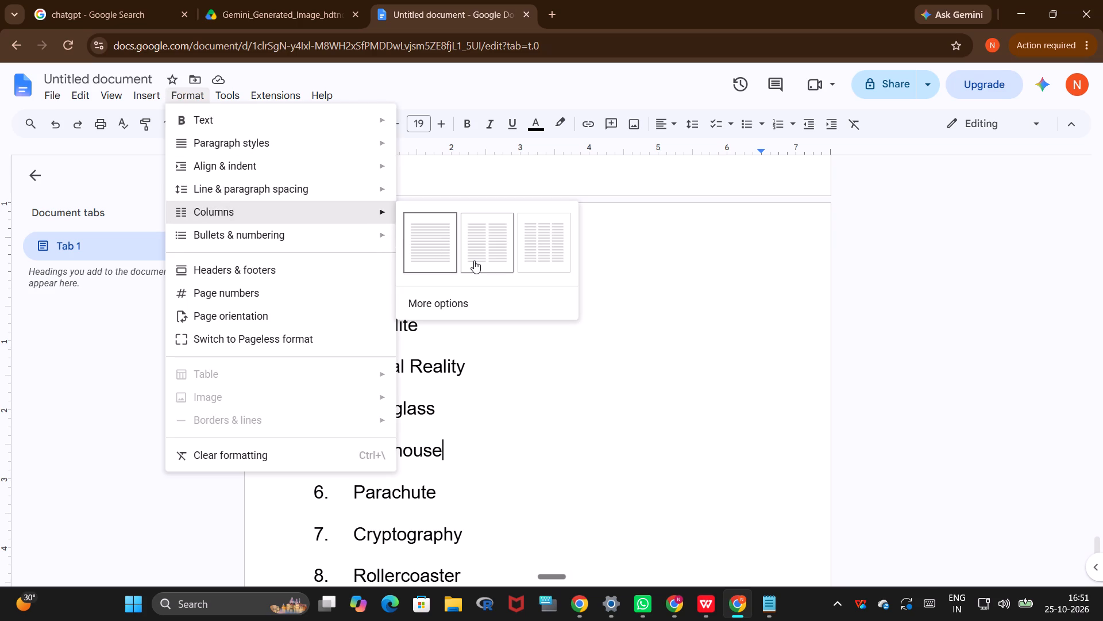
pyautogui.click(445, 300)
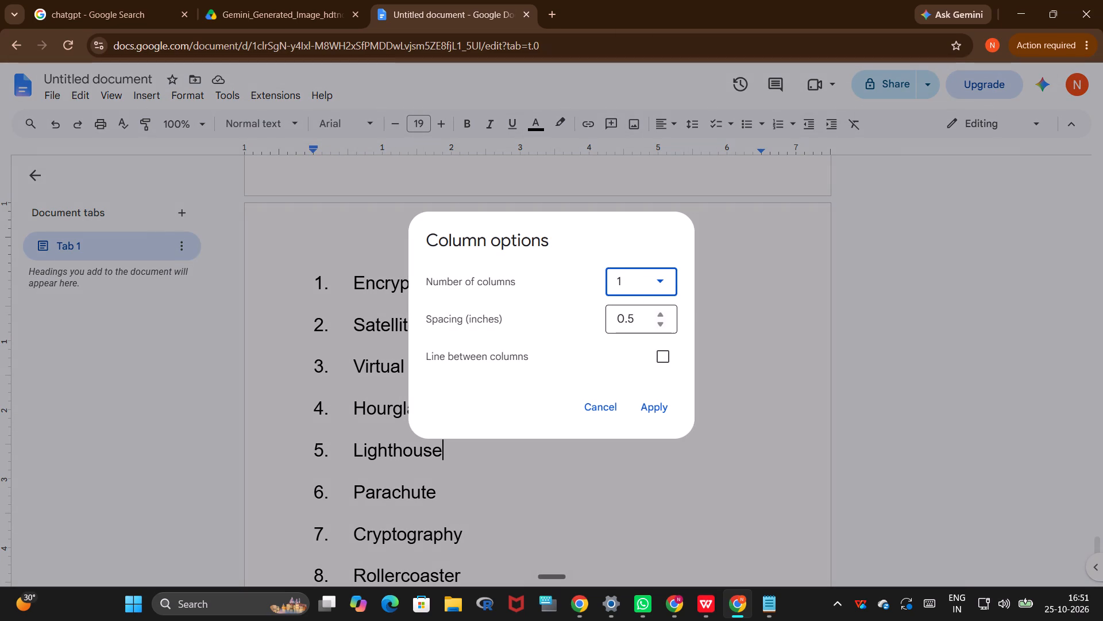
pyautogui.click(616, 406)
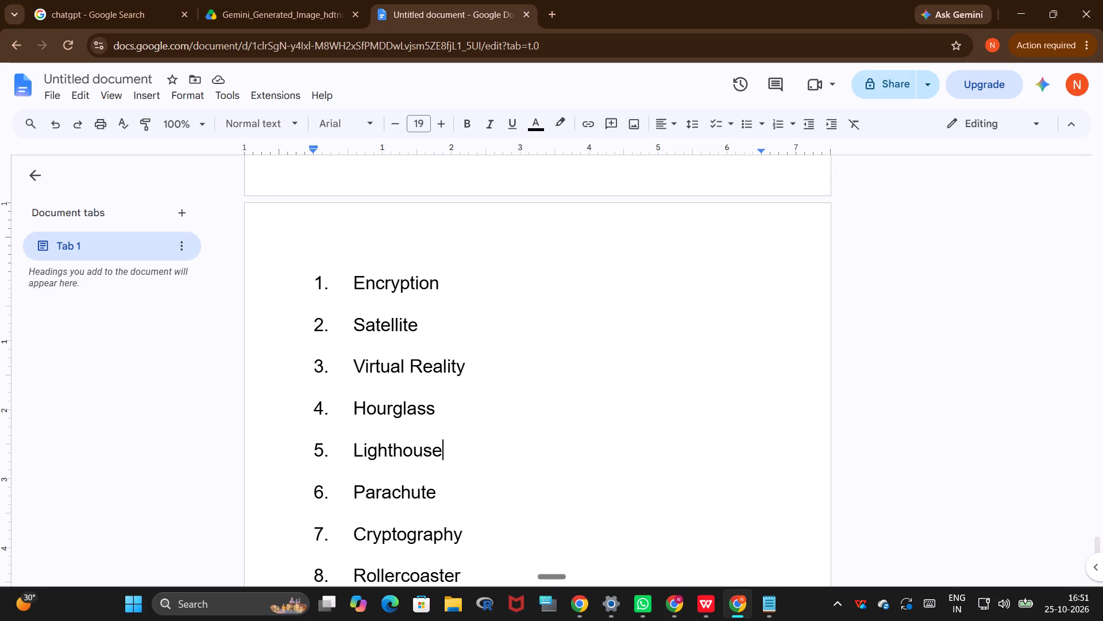
# Rename the document as task-4.
pyautogui.scroll(-1, 616, 406)
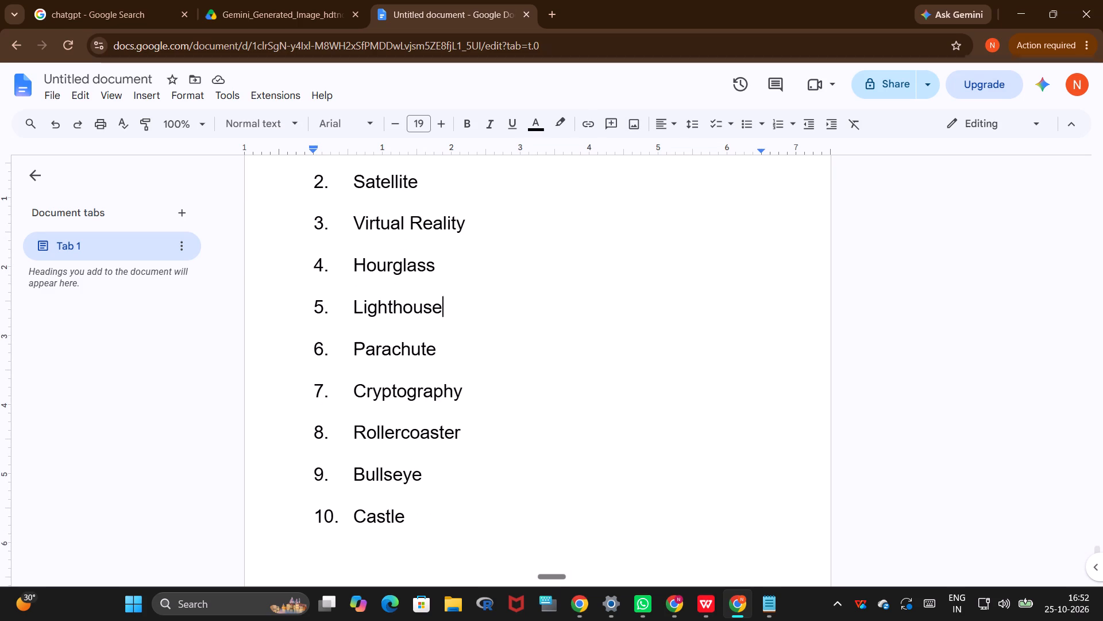
pyautogui.click(157, 80)
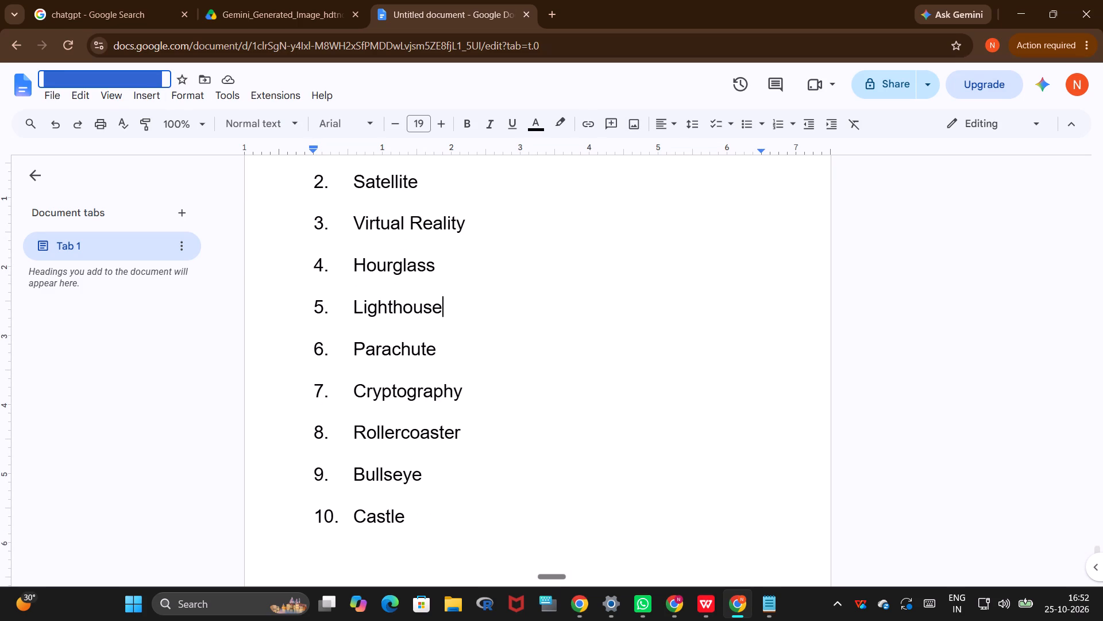
pyautogui.write('taask')
pyautogui.press('BackSpace')
pyautogui.press('BackSpace')
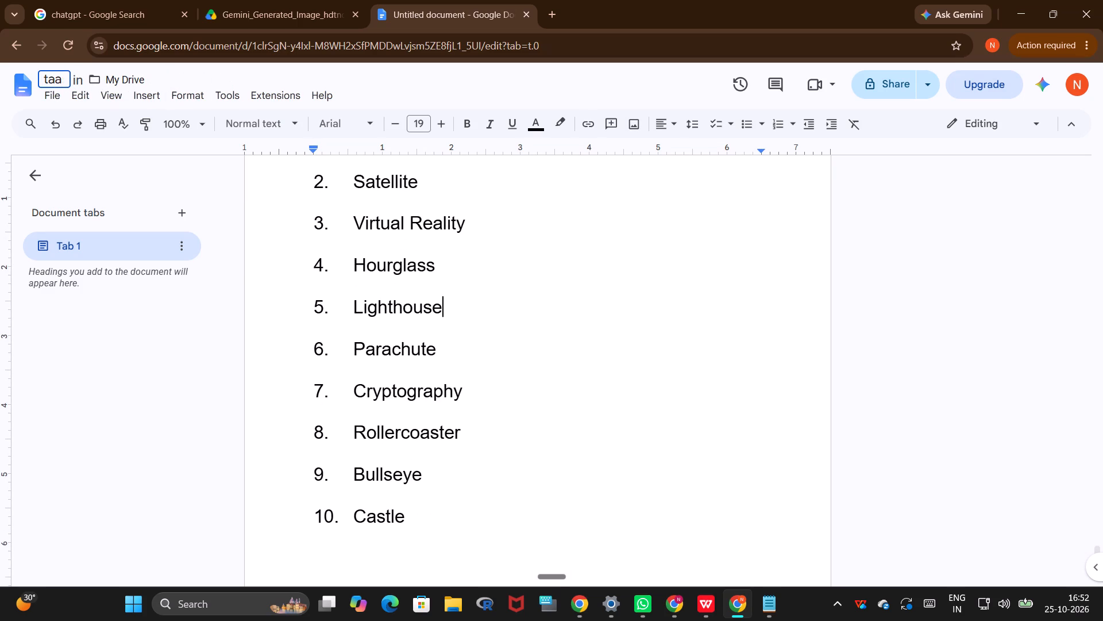
pyautogui.press('BackSpace')
pyautogui.write('sk')
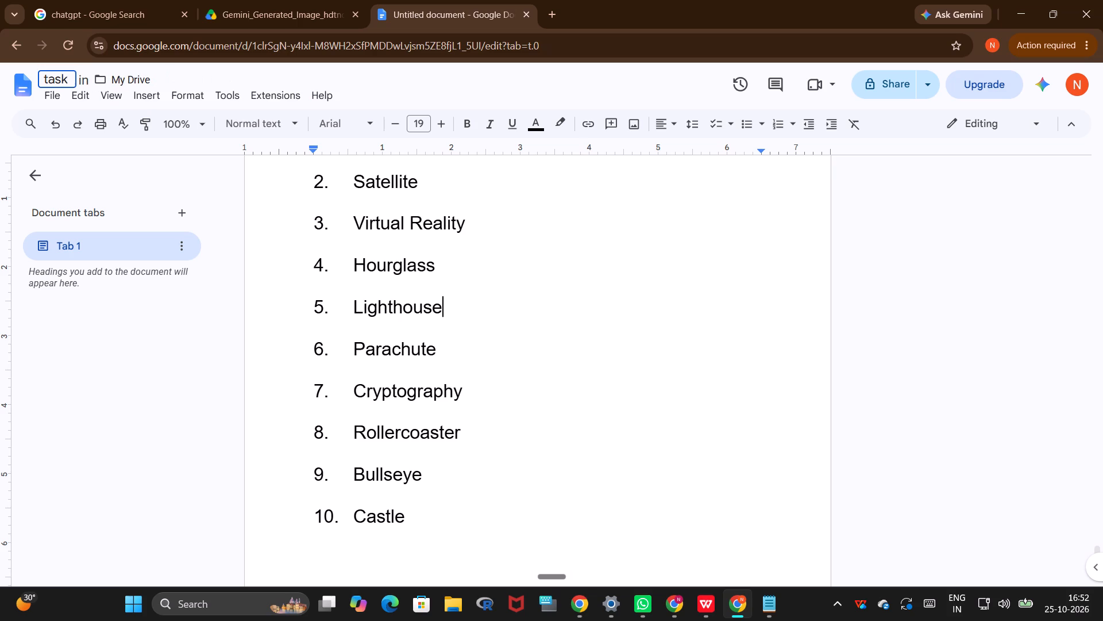
pyautogui.scroll(4, 326, 233)
pyautogui.write('-4')
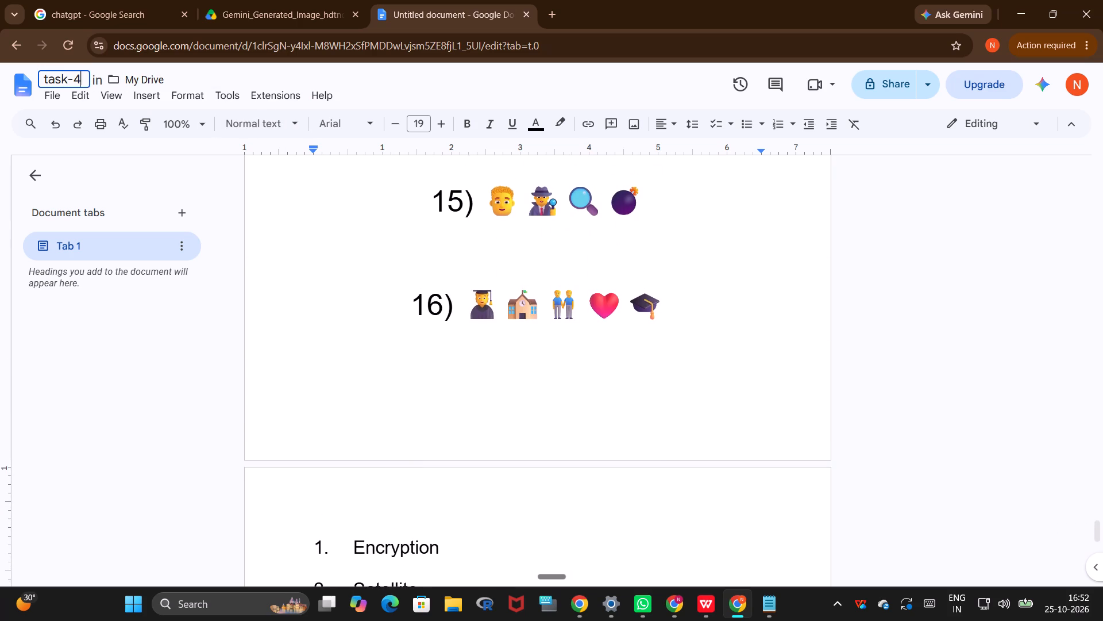
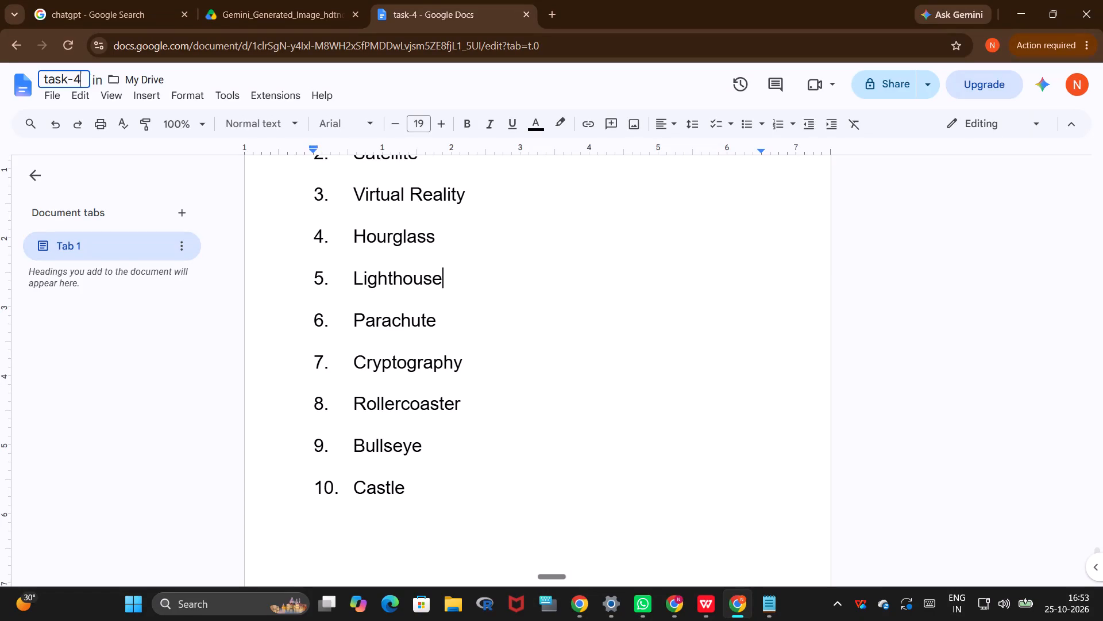
# Copy the ten-item word list from "Encryption" to "Castle" and delete it from the task-4 document.
pyautogui.moveTo(427, 488); pyautogui.dragTo(273, 233)
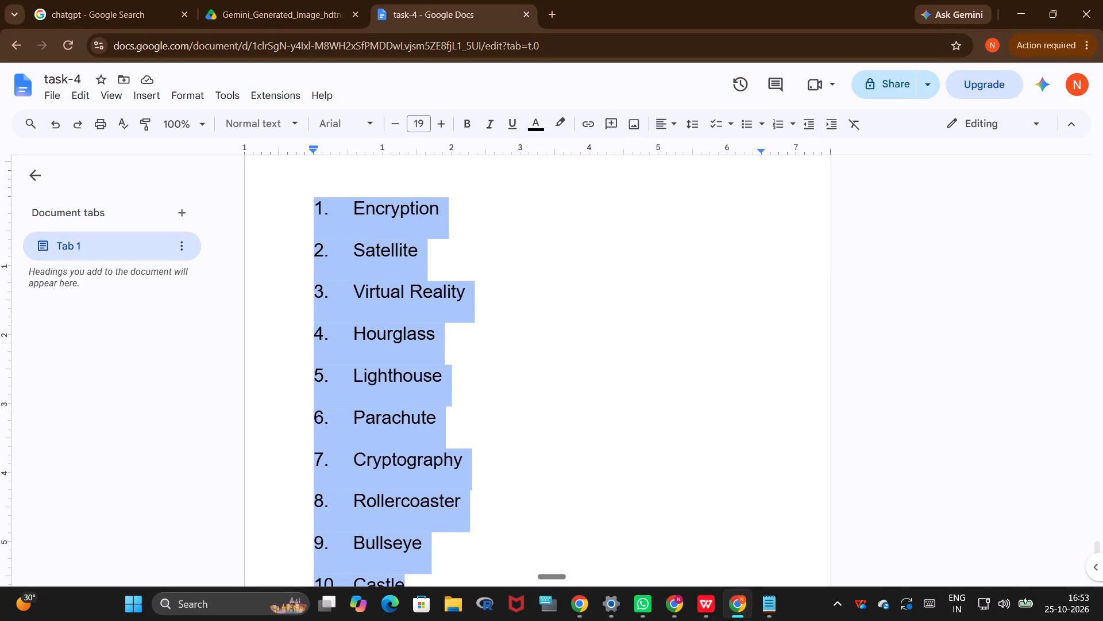
pyautogui.hotkey('ctrl', 'c')
pyautogui.press('BackSpace')
pyautogui.press('BackSpace')
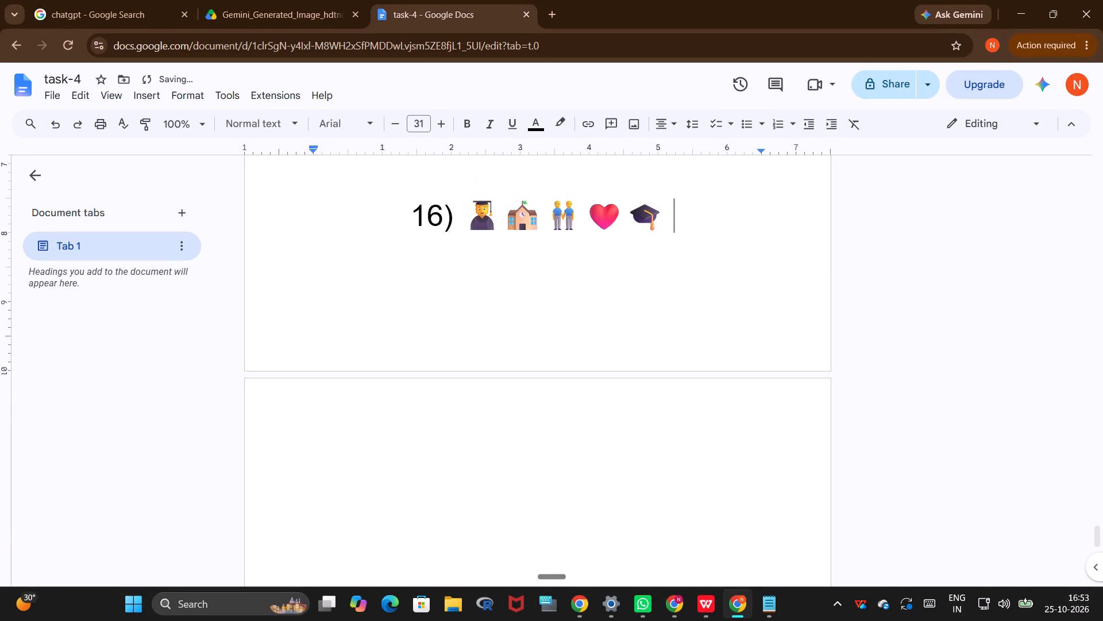
# Search the web for google docs in a new browser tab and open a new blank document.
pyautogui.click(287, 0)
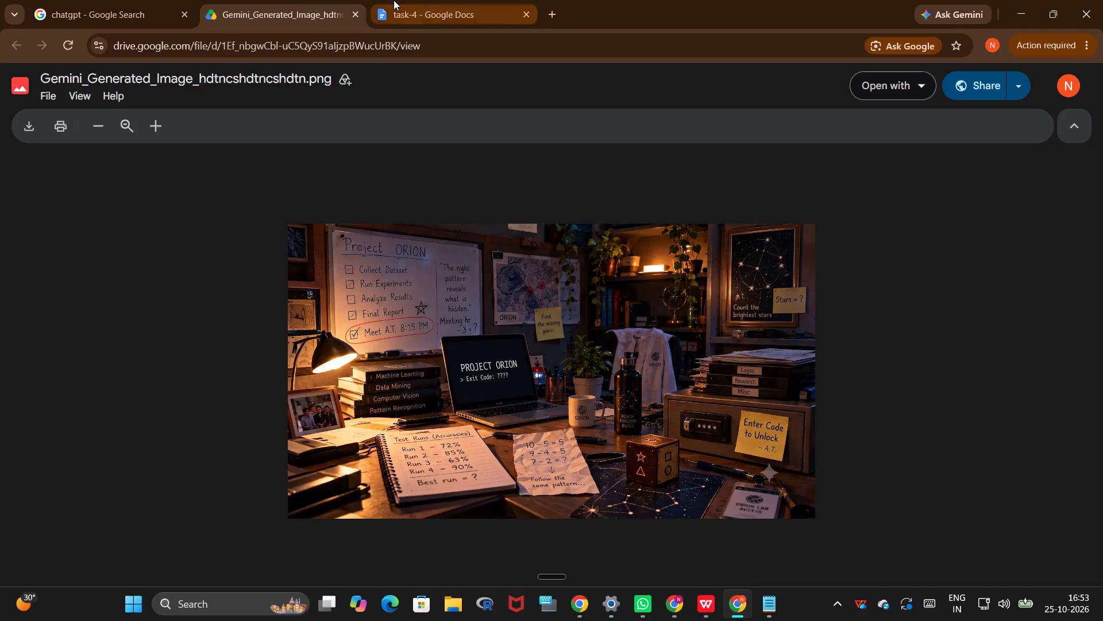
pyautogui.click(394, 0)
pyautogui.click(545, 3)
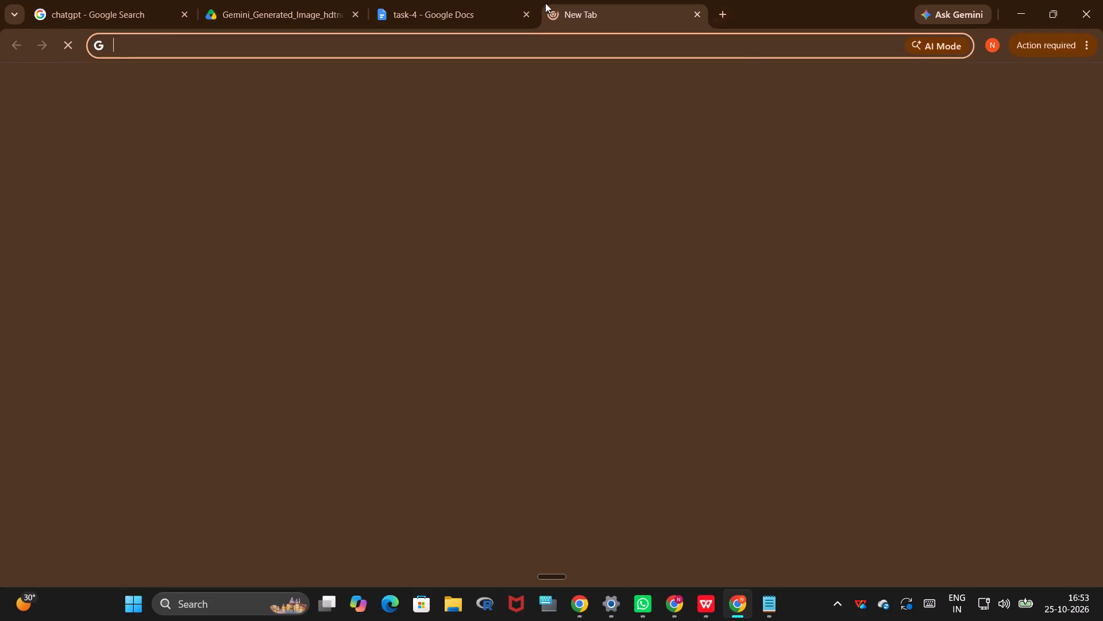
pyautogui.write('google c')
pyautogui.press('BackSpace')
pyautogui.write('docs')
pyautogui.press('Return')
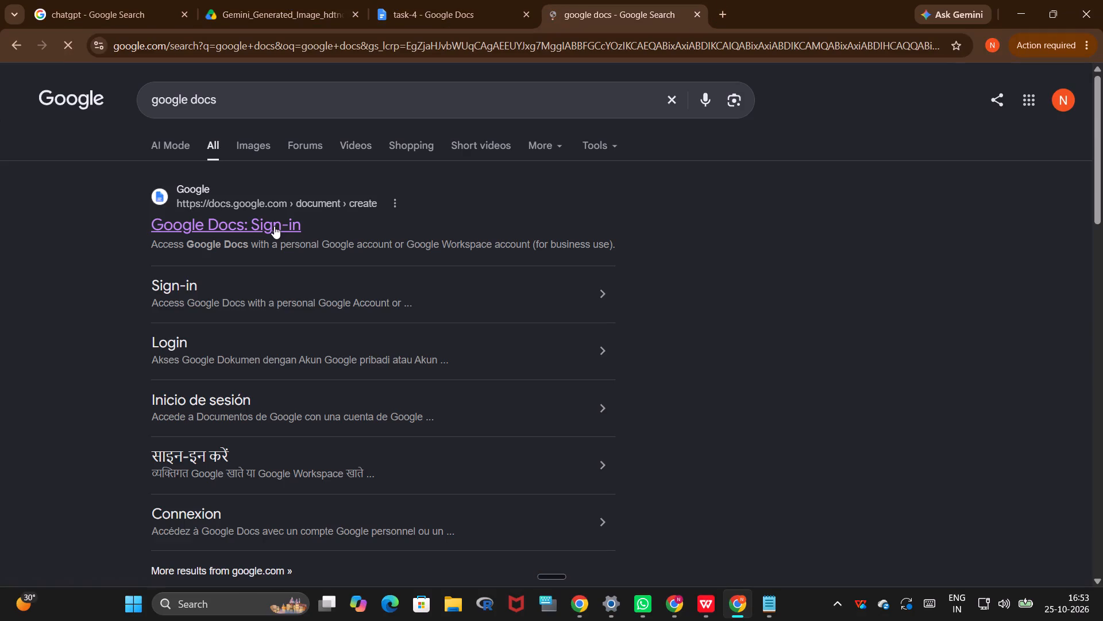
pyautogui.click(274, 226)
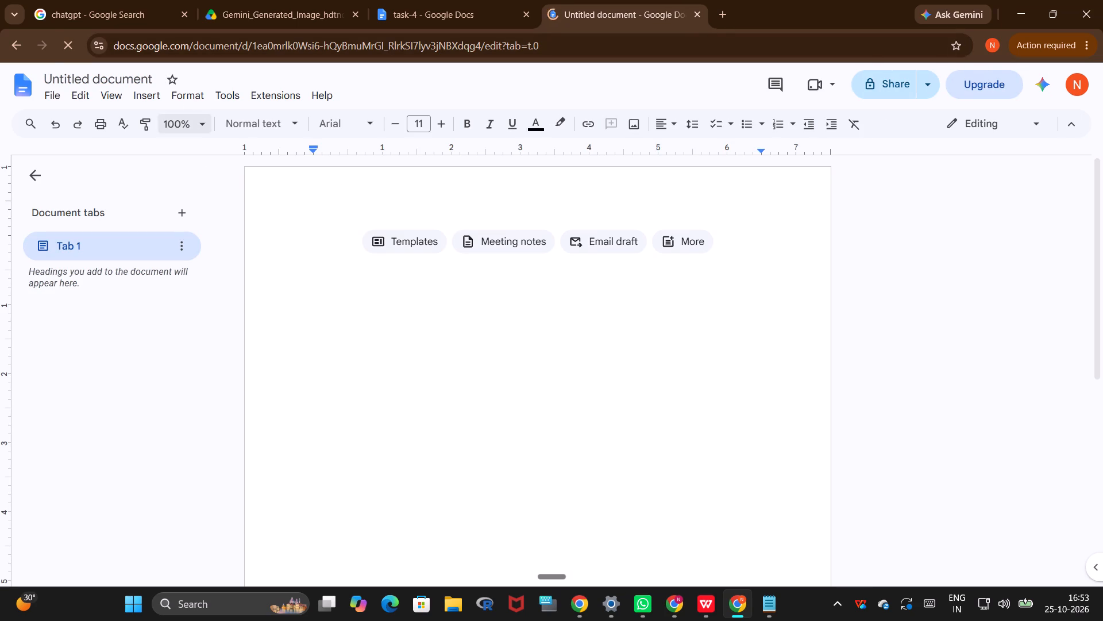
# Paste the copied word list into the blank document two times, one below the other.
pyautogui.hotkey('ctrl', 'v')
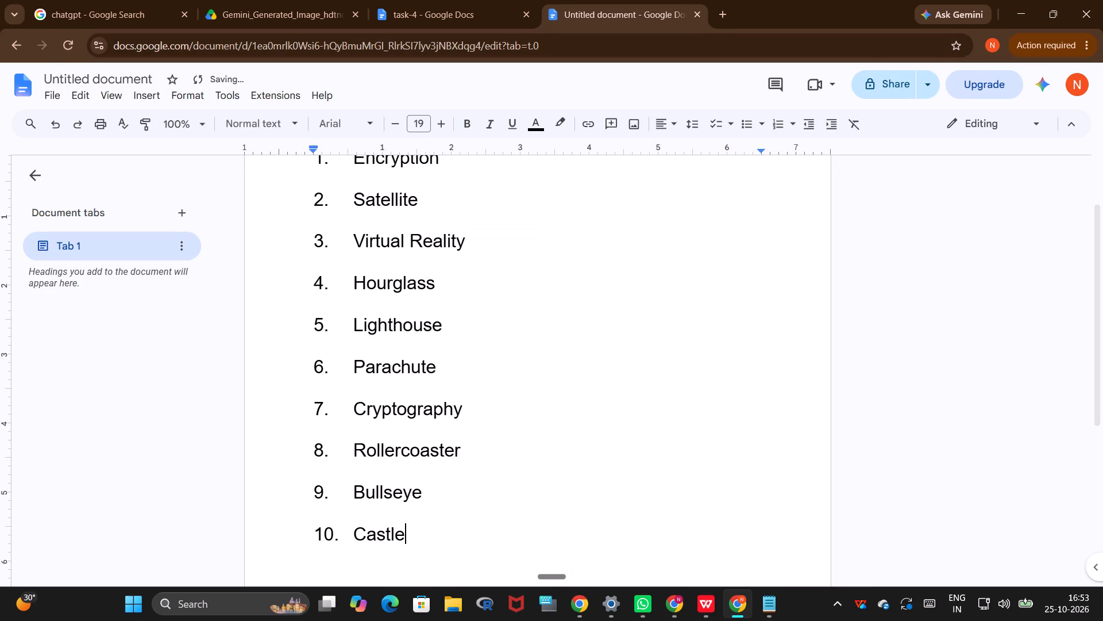
pyautogui.press('Return')
pyautogui.hotkey('ctrl', 'v')
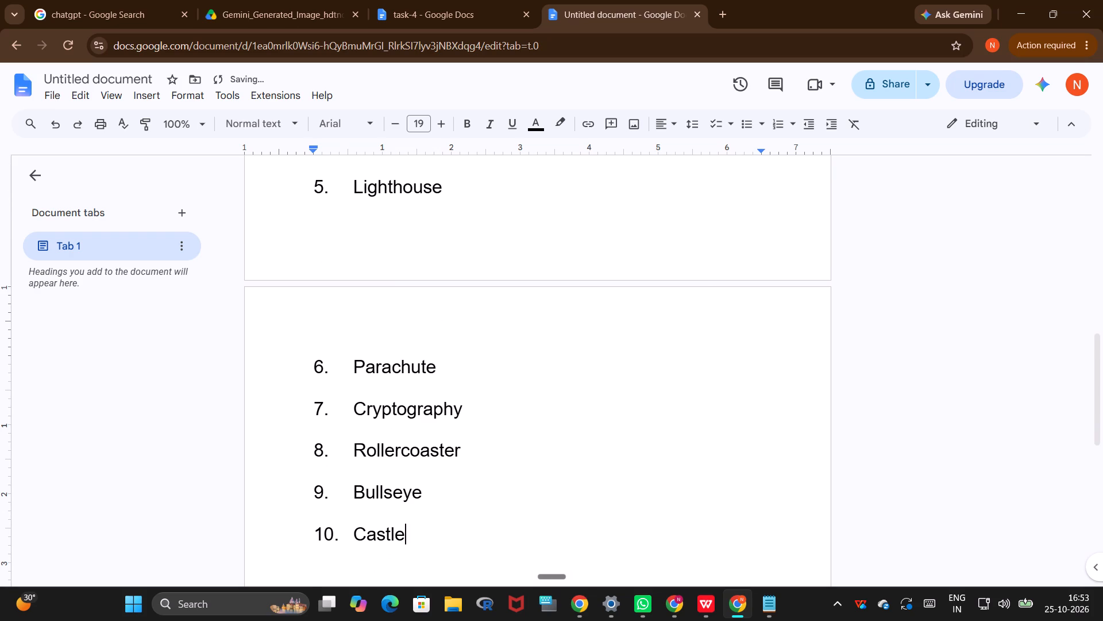
# Center-align all the text of both word lists.
pyautogui.hotkey('ctrl', 'a')
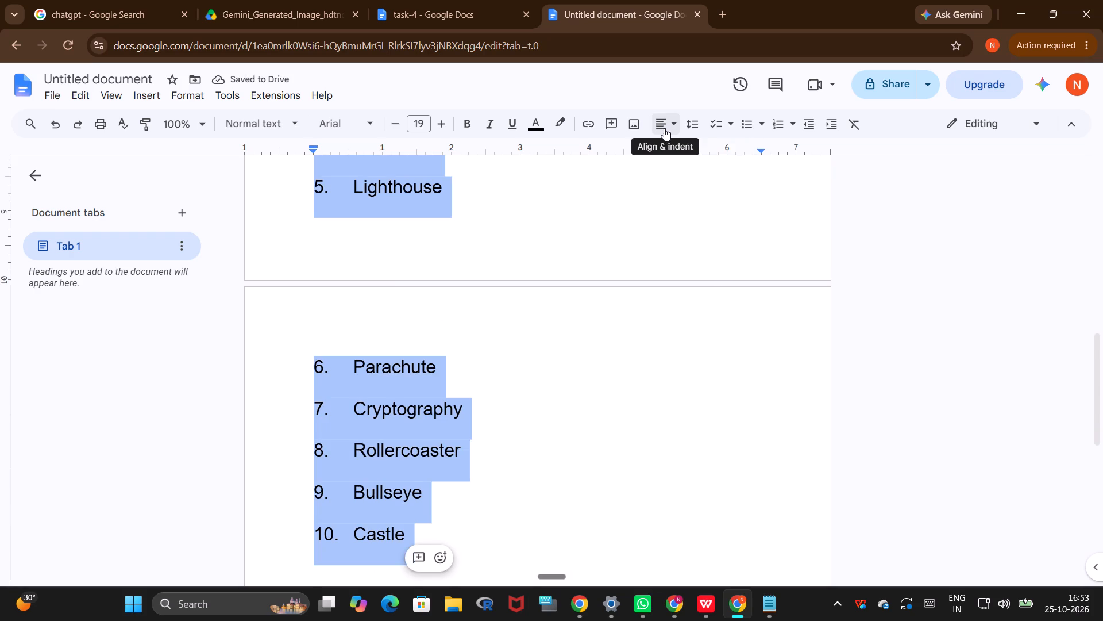
pyautogui.click(664, 128)
pyautogui.click(686, 159)
pyautogui.click(685, 155)
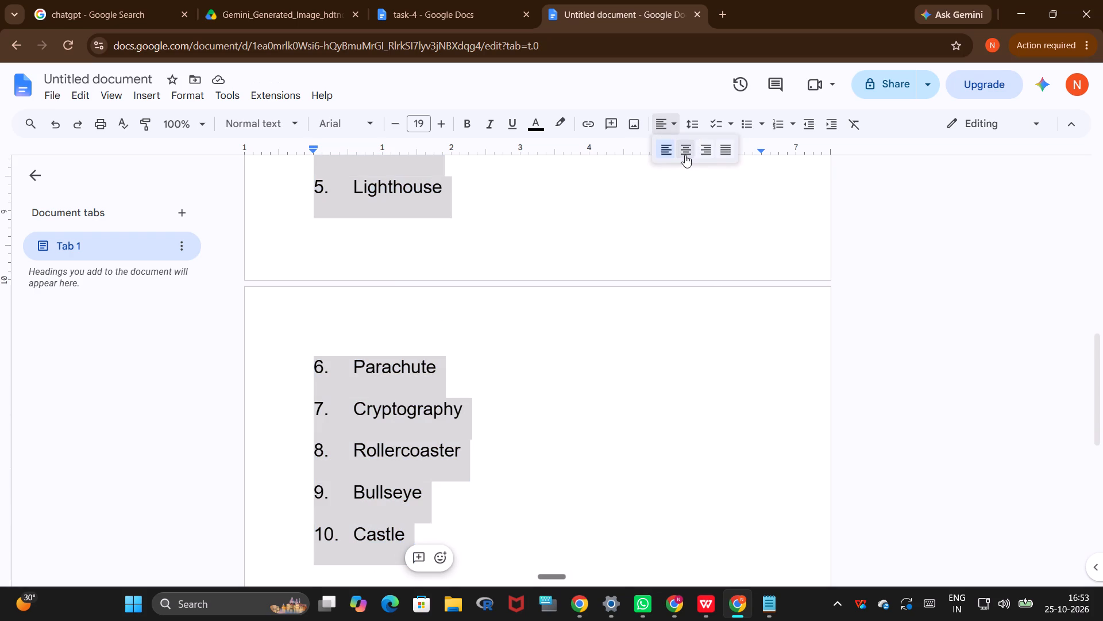
# Apply custom spacing to both word lists: line spacing 3, with 1 pt before and 1 pt after each paragraph.
pyautogui.click(693, 131)
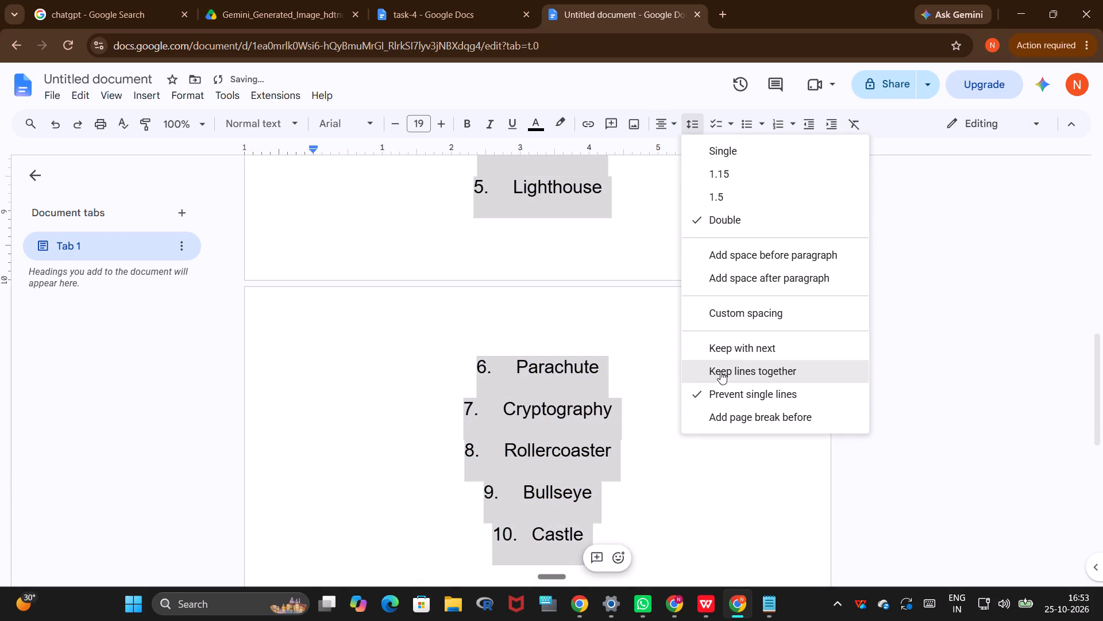
pyautogui.click(749, 324)
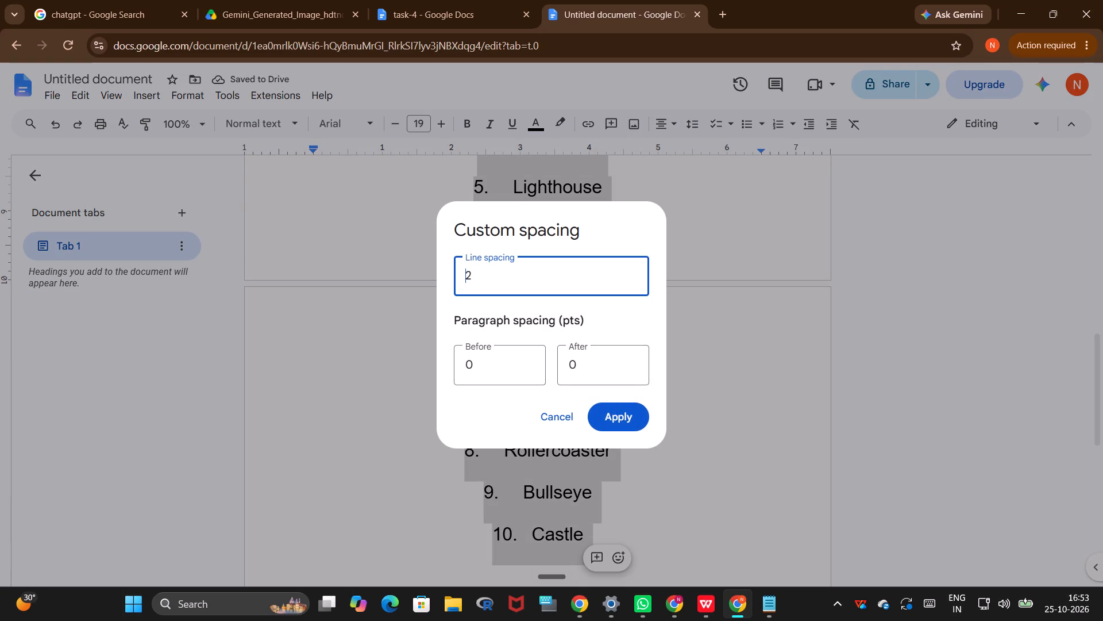
pyautogui.click(520, 279)
pyautogui.press('BackSpace')
pyautogui.press('3')
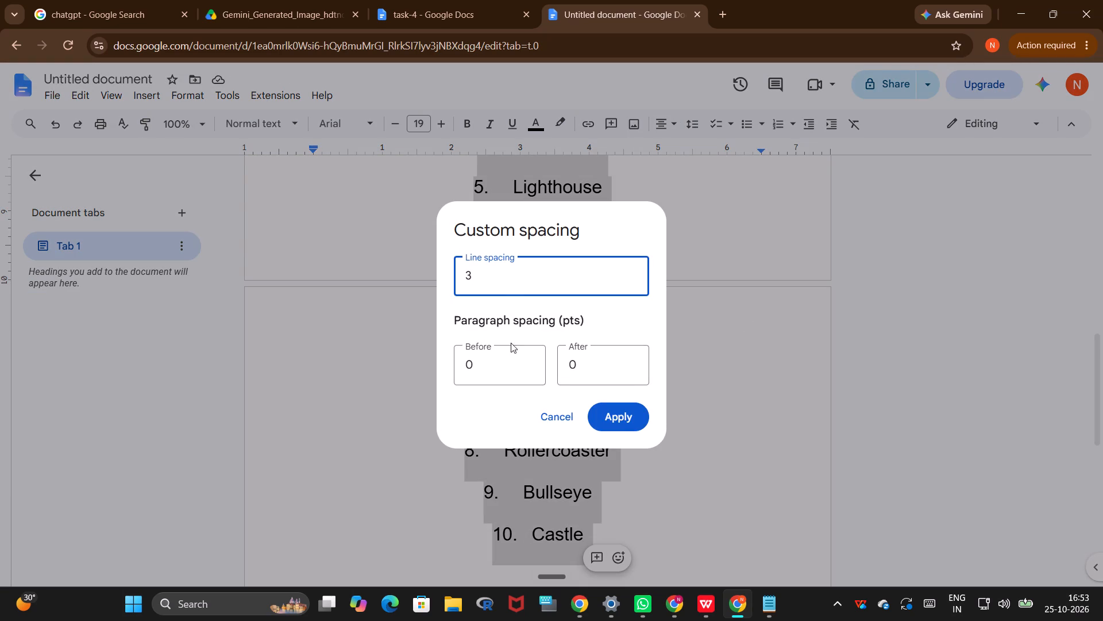
pyautogui.click(506, 352)
pyautogui.press('1')
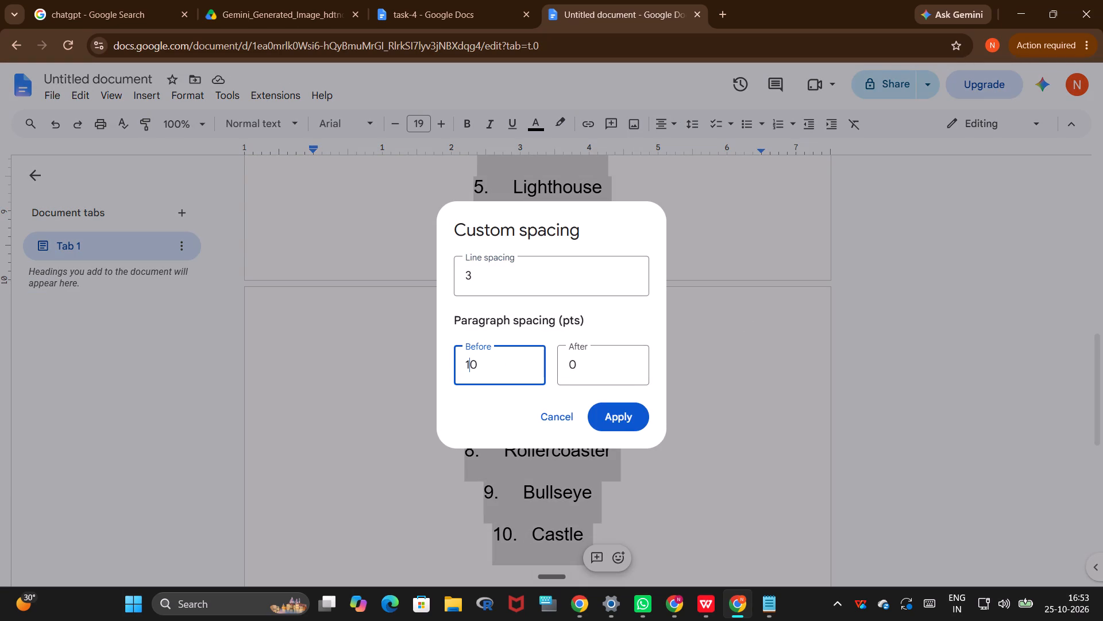
pyautogui.press('Right')
pyautogui.press('BackSpace')
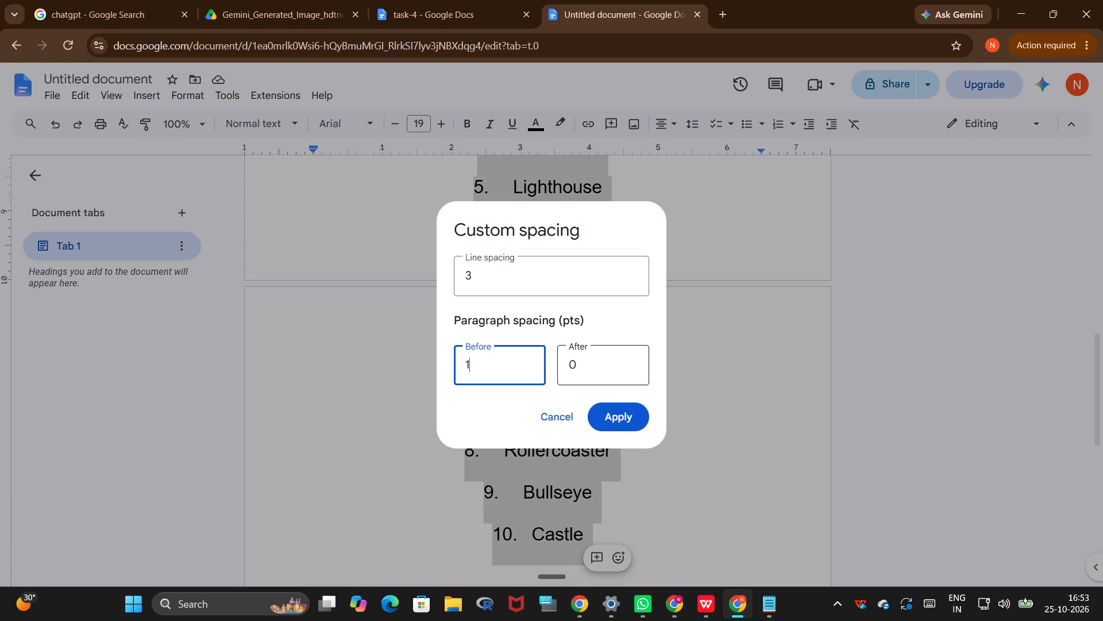
pyautogui.click(577, 365)
pyautogui.press('BackSpace')
pyautogui.press('1')
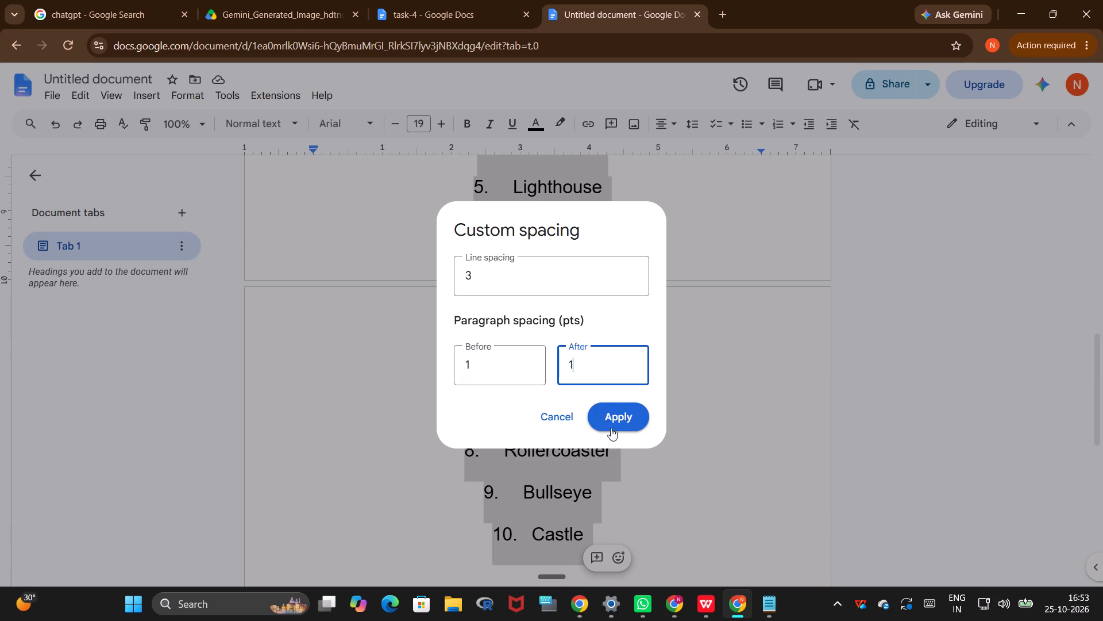
pyautogui.click(611, 428)
# Paste a third copy of the word list on a new line after the last "Castle".
pyautogui.scroll(-4, 611, 428)
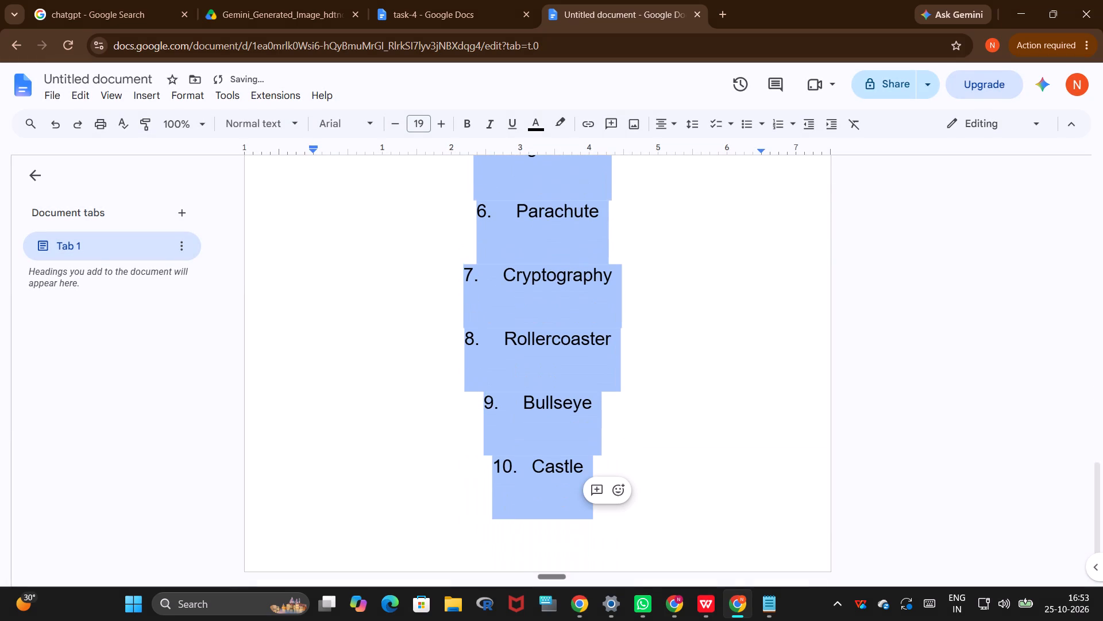
pyautogui.scroll(-2, 607, 440)
pyautogui.click(600, 430)
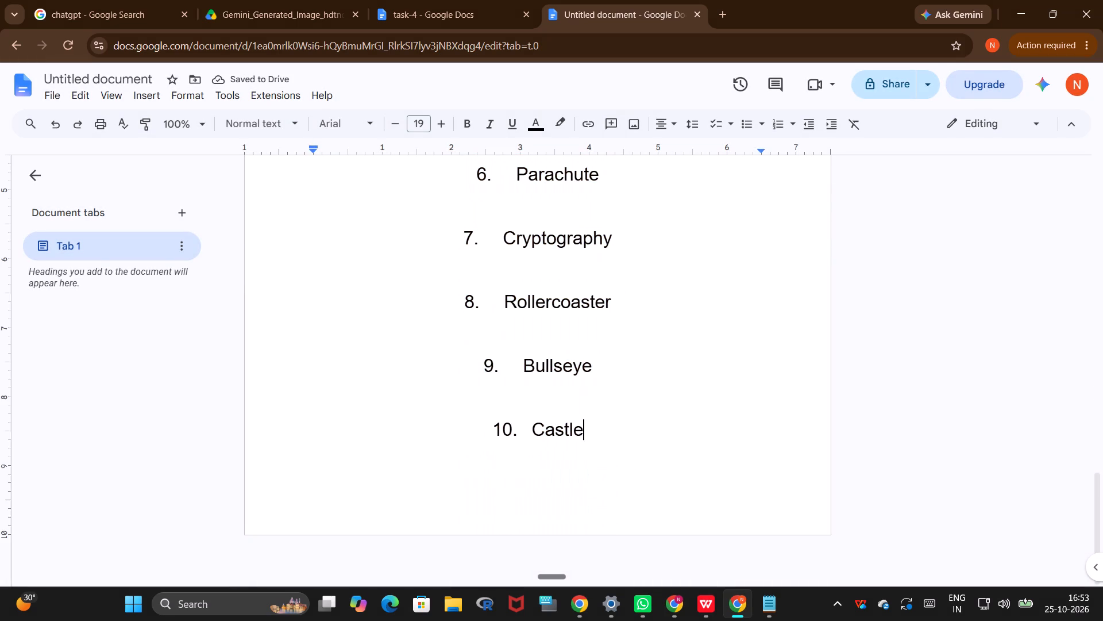
pyautogui.press('Return')
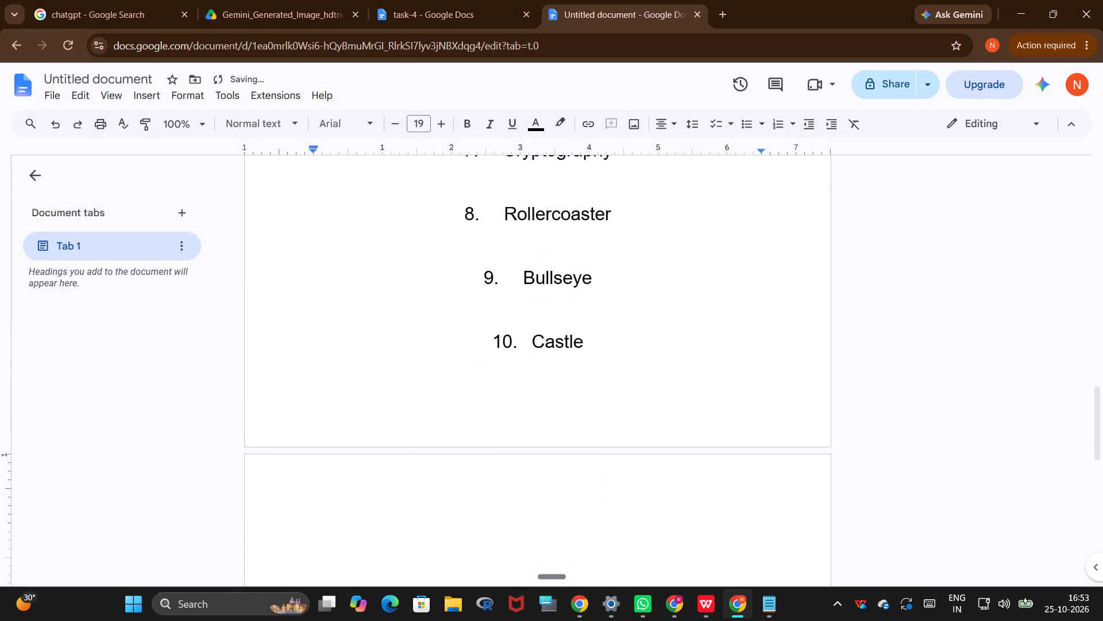
pyautogui.hotkey('ctrl', 'v')
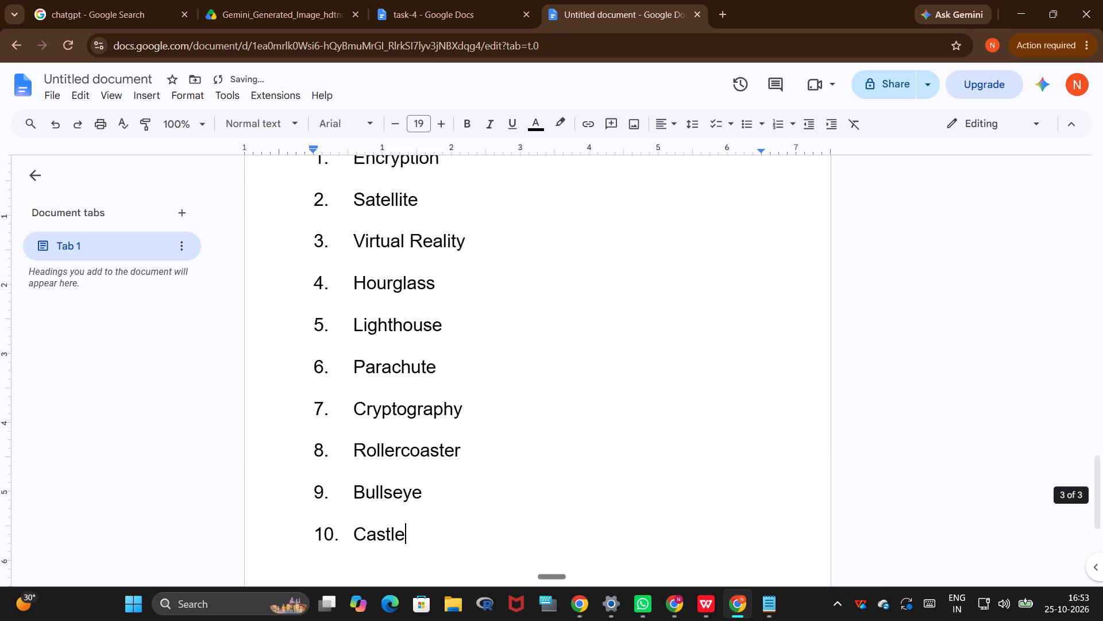
# Select the whole third word list, from "Castle" back to "Encryption", and center-align it.
pyautogui.moveTo(416, 543); pyautogui.dragTo(249, 194)
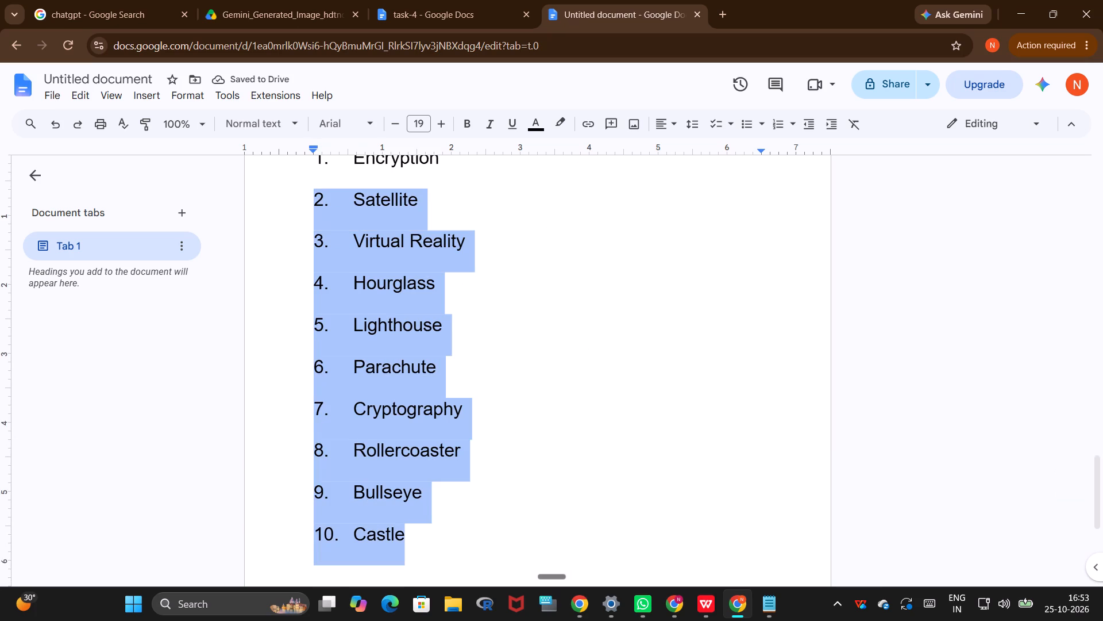
pyautogui.moveTo(249, 194); pyautogui.dragTo(249, 187)
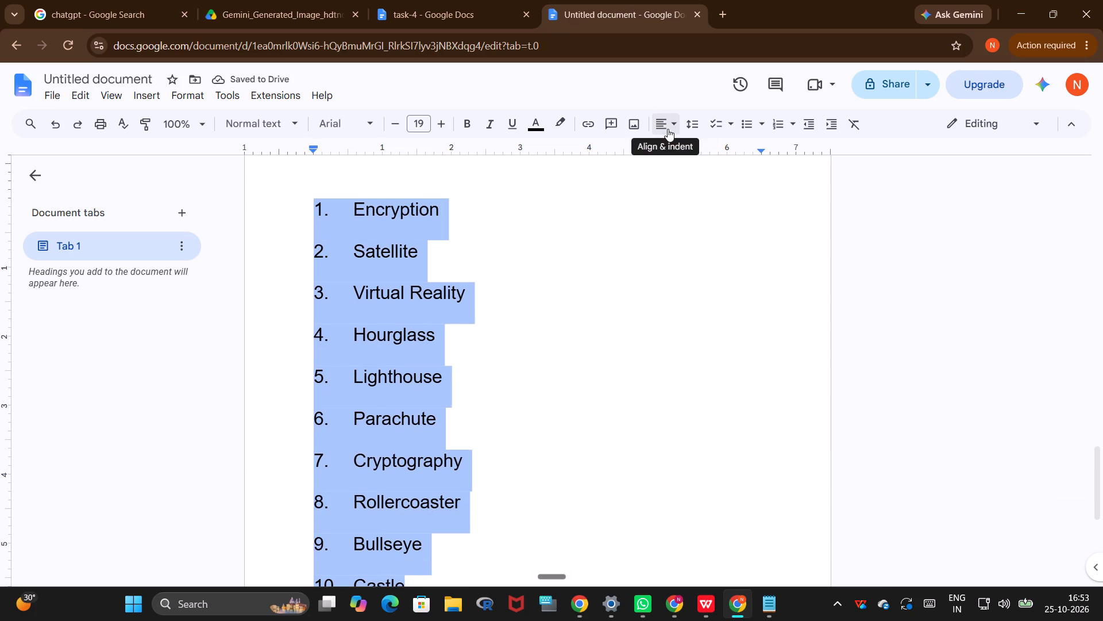
pyautogui.click(668, 129)
pyautogui.click(688, 158)
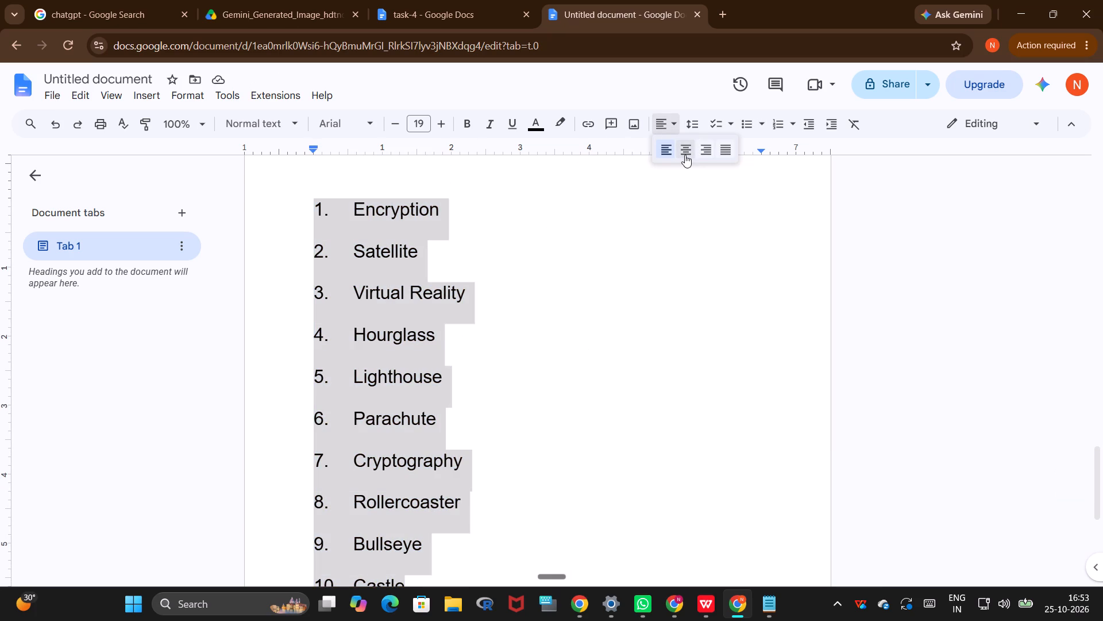
pyautogui.click(685, 155)
# Apply custom spacing to the third word list: line spacing 3, with 1 pt before and 1 pt after each paragraph.
pyautogui.click(694, 129)
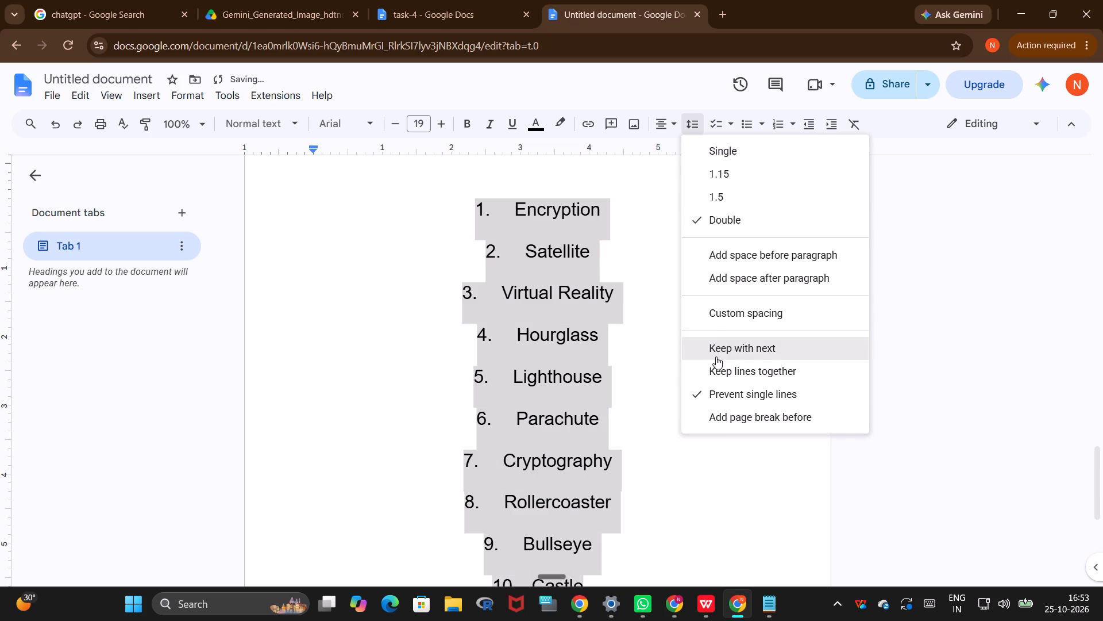
pyautogui.click(727, 318)
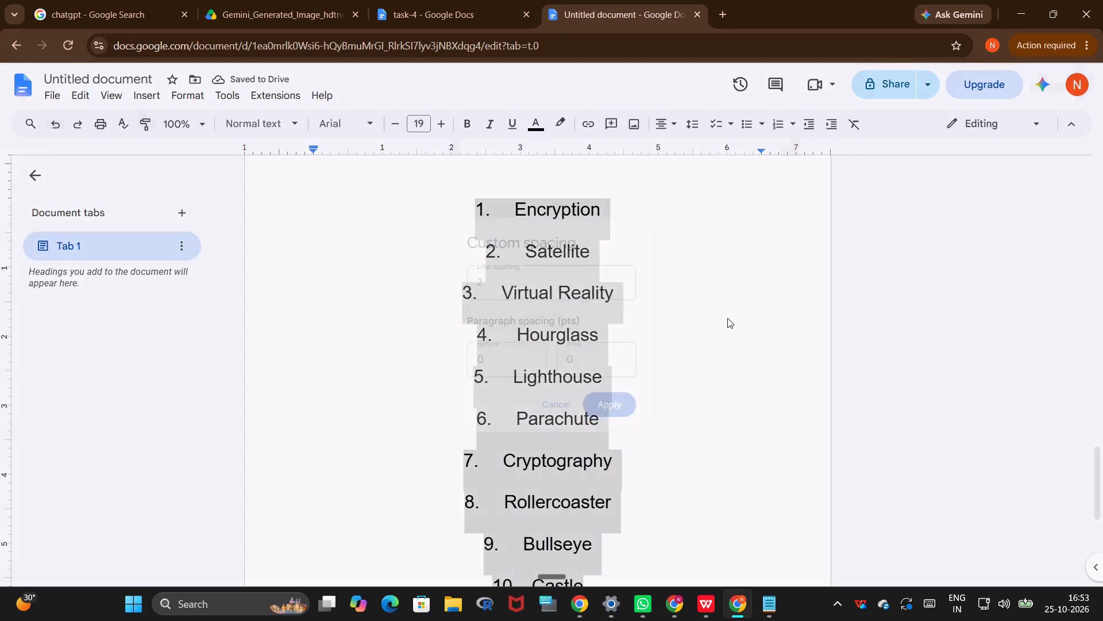
pyautogui.click(526, 280)
pyautogui.press('=')
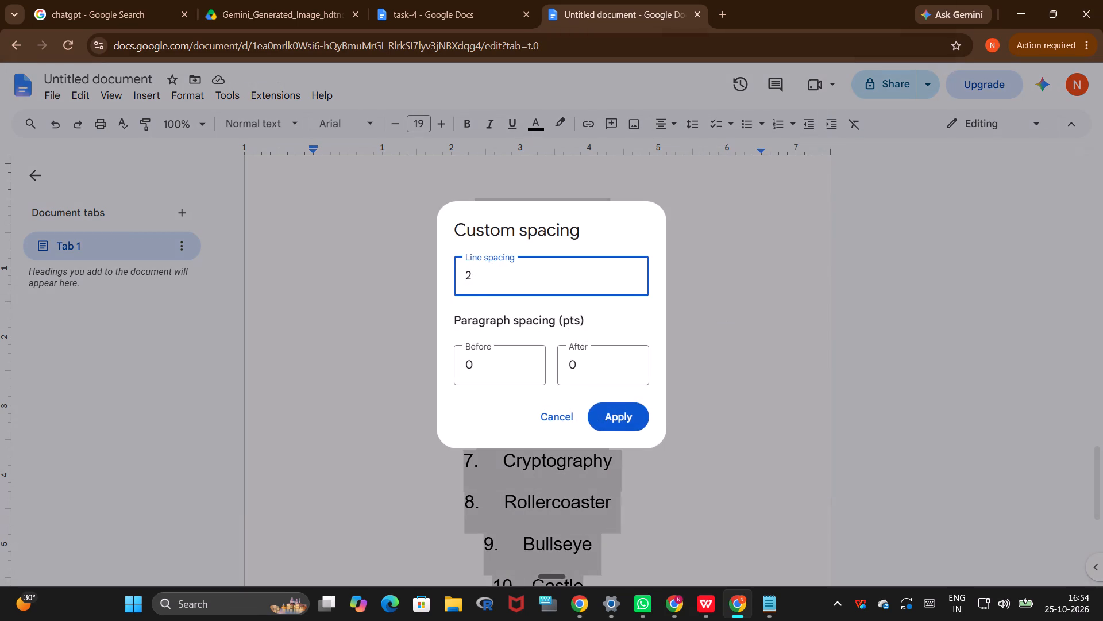
pyautogui.press('BackSpace')
pyautogui.press('BackSpace')
pyautogui.press('3')
pyautogui.click(502, 354)
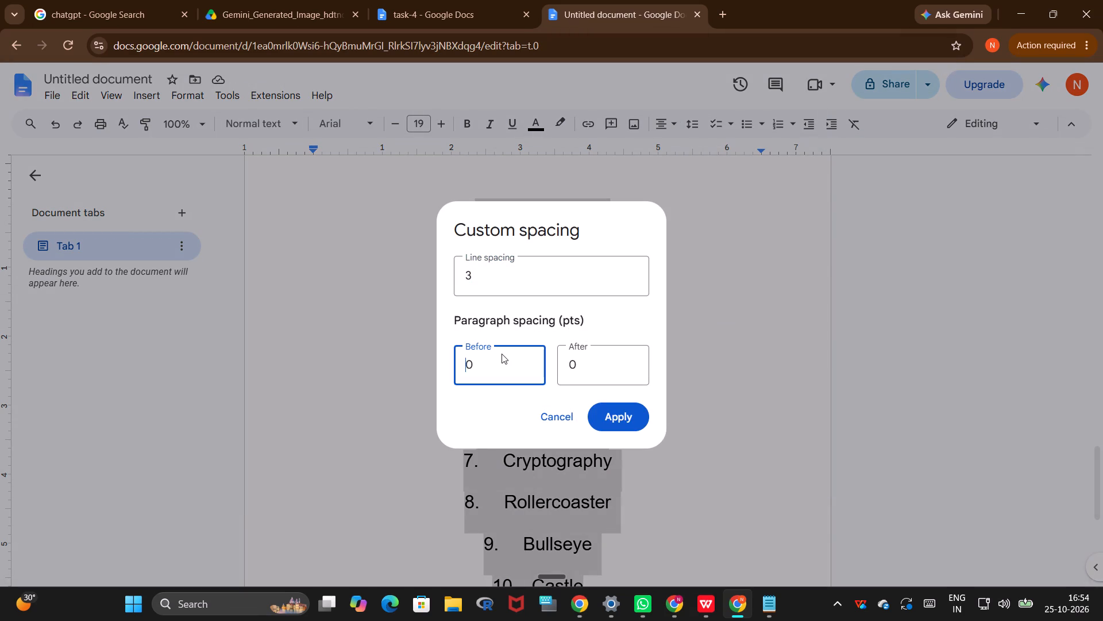
pyautogui.click(493, 368)
pyautogui.press('BackSpace')
pyautogui.press('1')
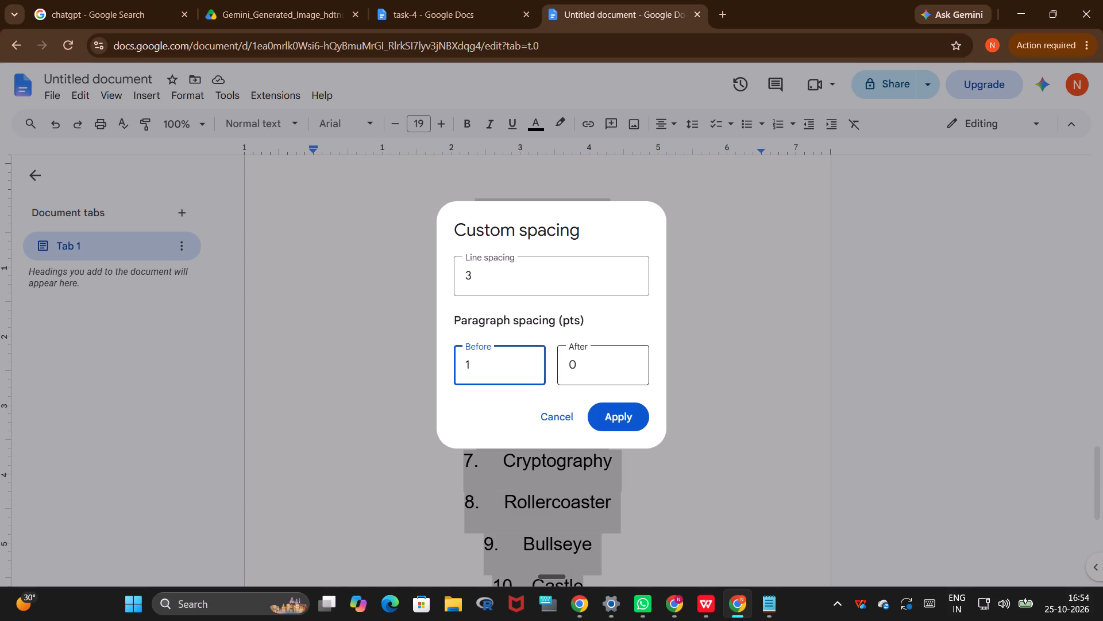
pyautogui.click(587, 361)
pyautogui.write('=1')
pyautogui.press('BackSpace')
pyautogui.press('BackSpace')
pyautogui.press('BackSpace')
pyautogui.press('1')
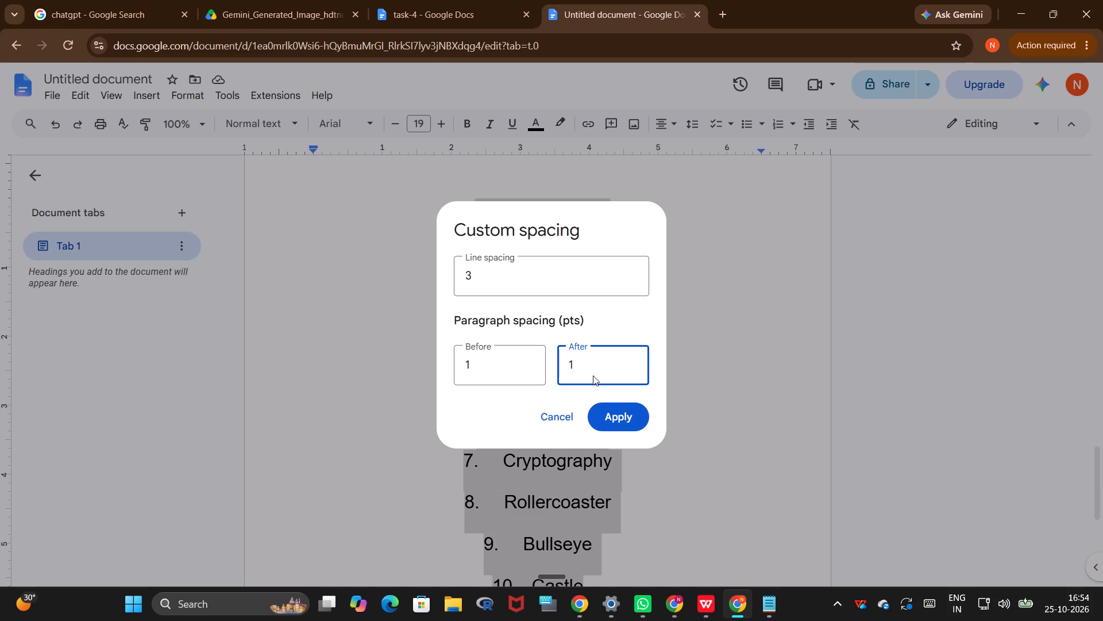
pyautogui.click(615, 409)
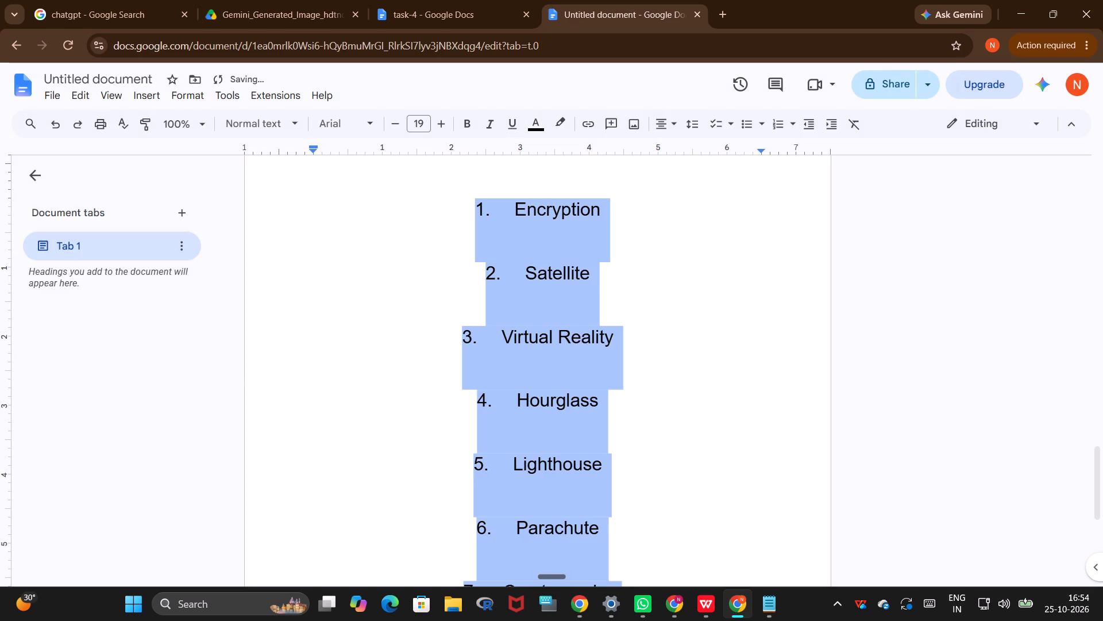
# Look over the pages of word lists to check their layout, ending at the document's beginning.
pyautogui.scroll(2, 615, 409)
pyautogui.scroll(-1, 615, 409)
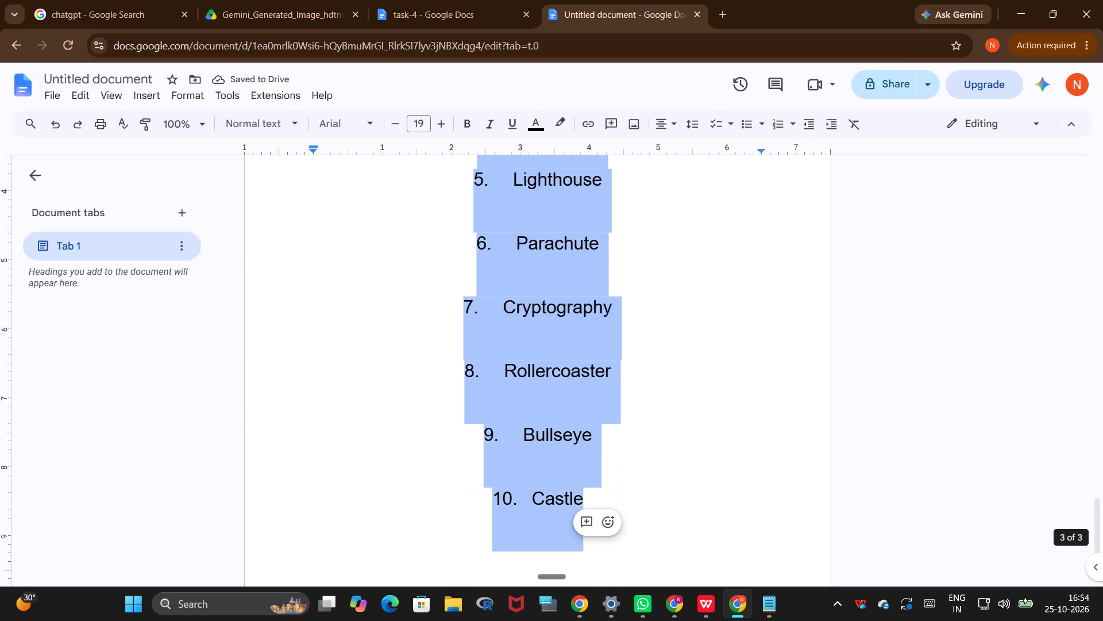
pyautogui.scroll(-1, 615, 409)
pyautogui.click(668, 363)
pyautogui.scroll(-3, 668, 363)
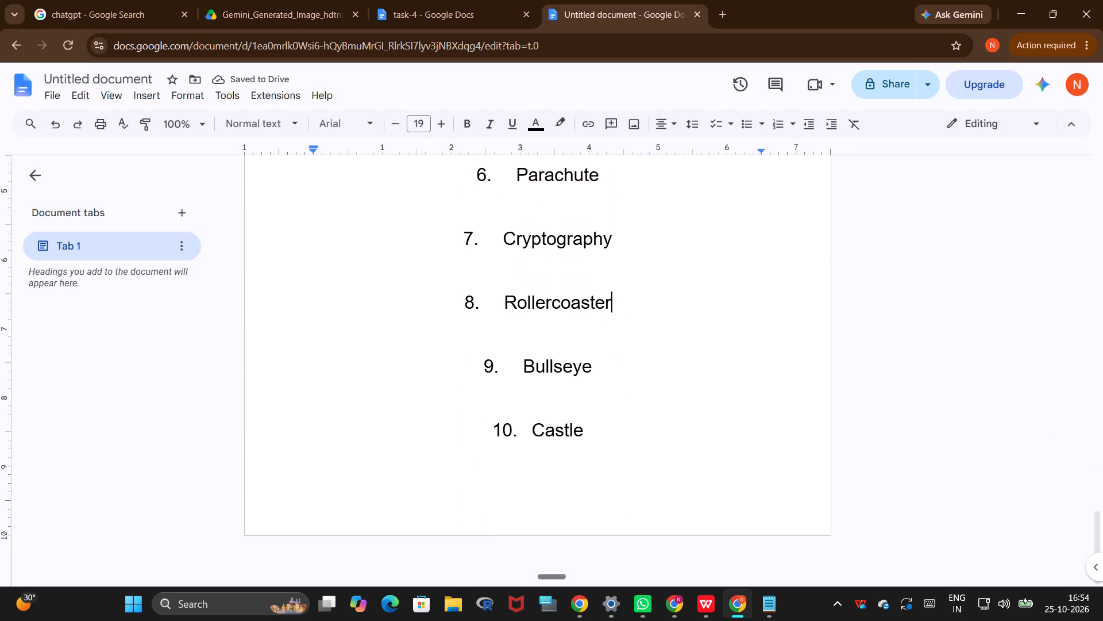
pyautogui.scroll(13, 668, 363)
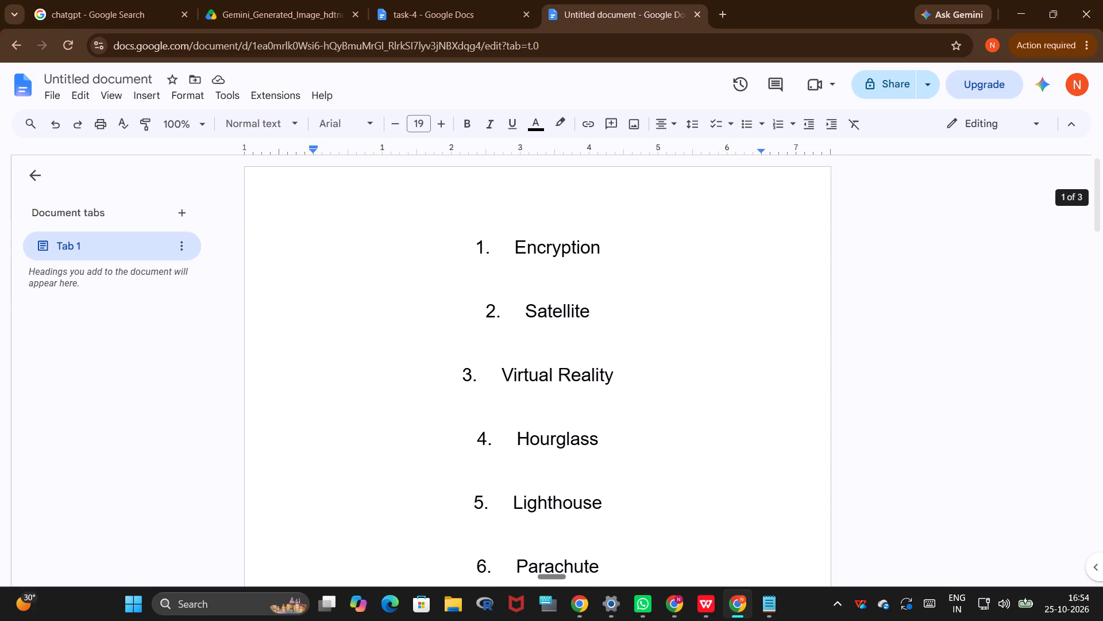
pyautogui.scroll(3, 668, 363)
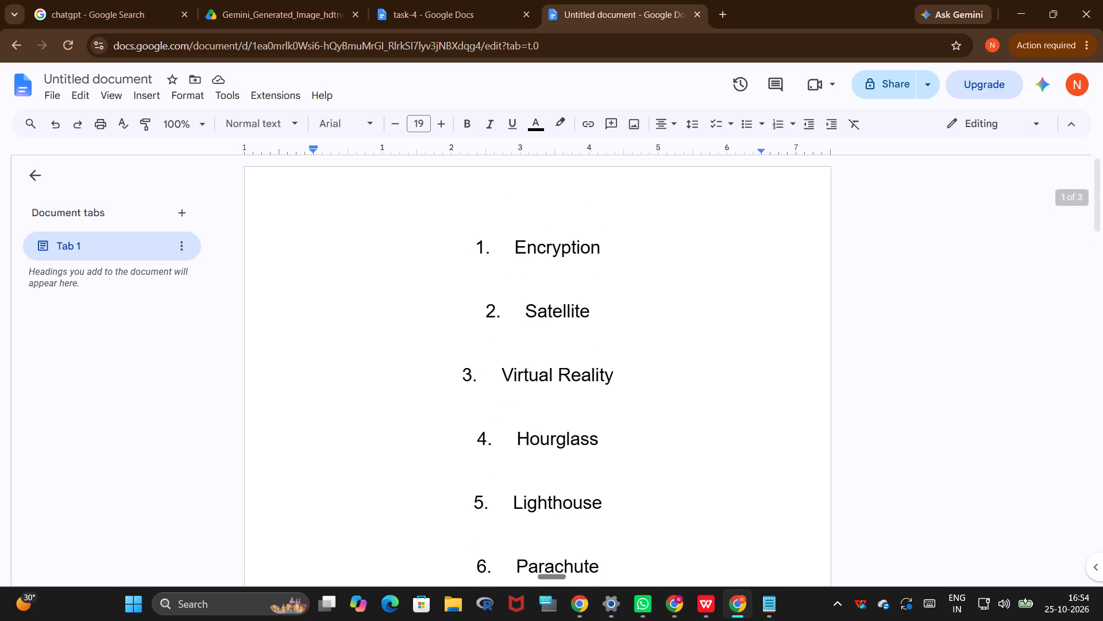
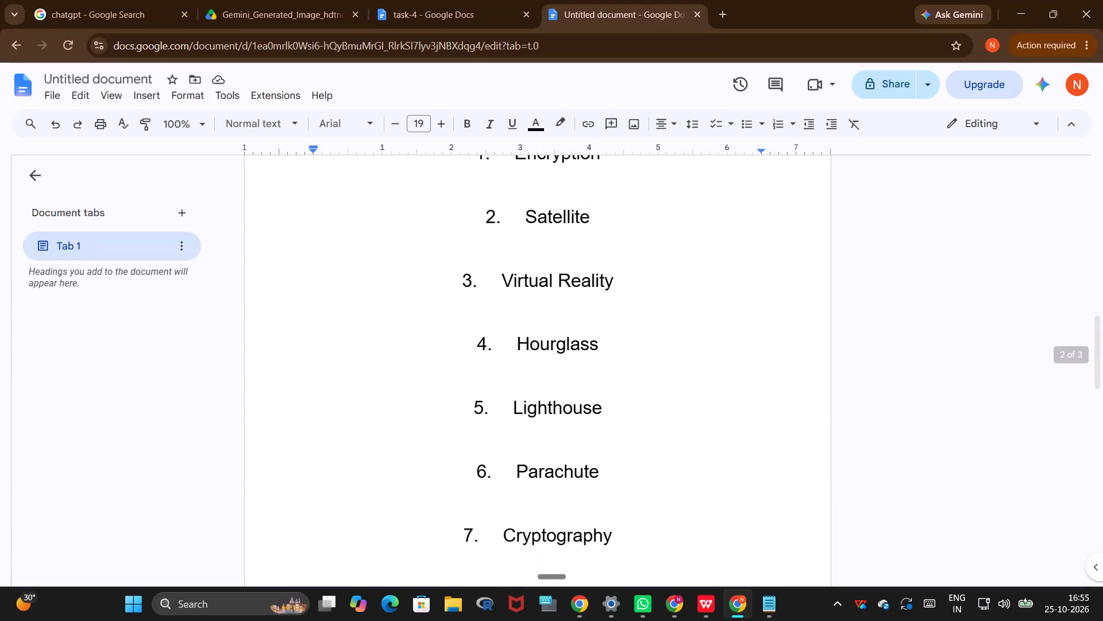
# Rename the untitled word list document as task-3.
pyautogui.scroll(-3, 696, 465)
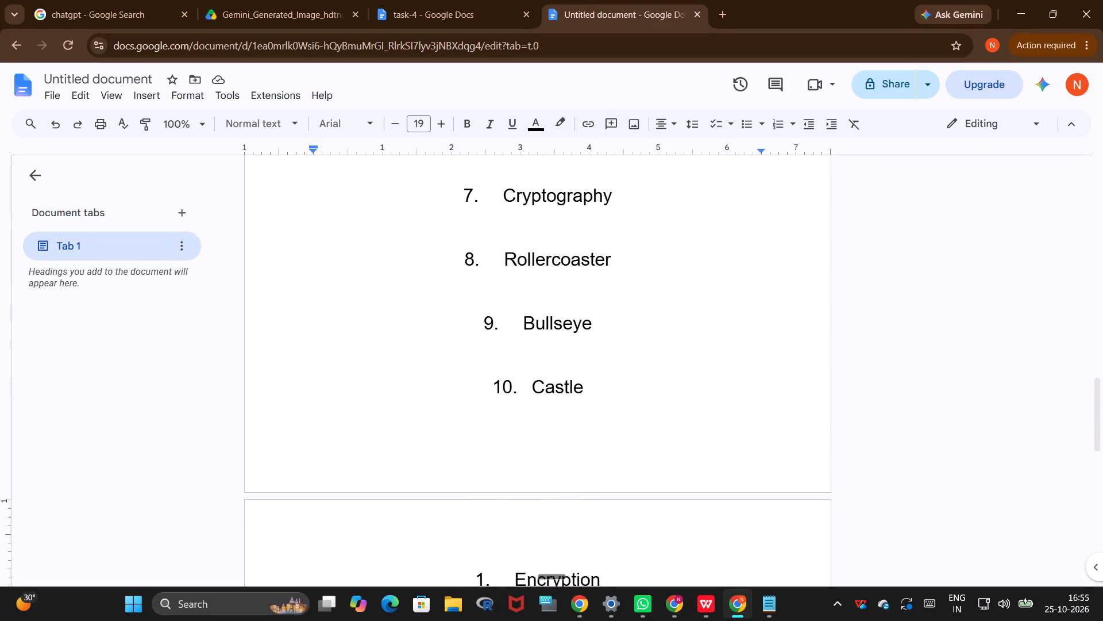
pyautogui.scroll(-7, 696, 465)
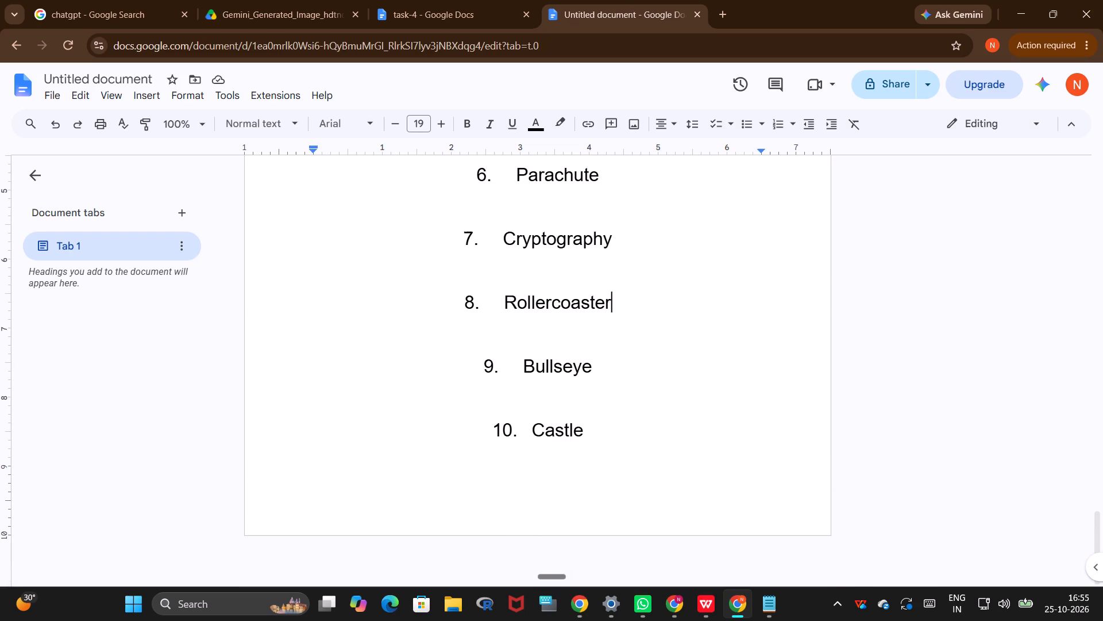
pyautogui.click(151, 77)
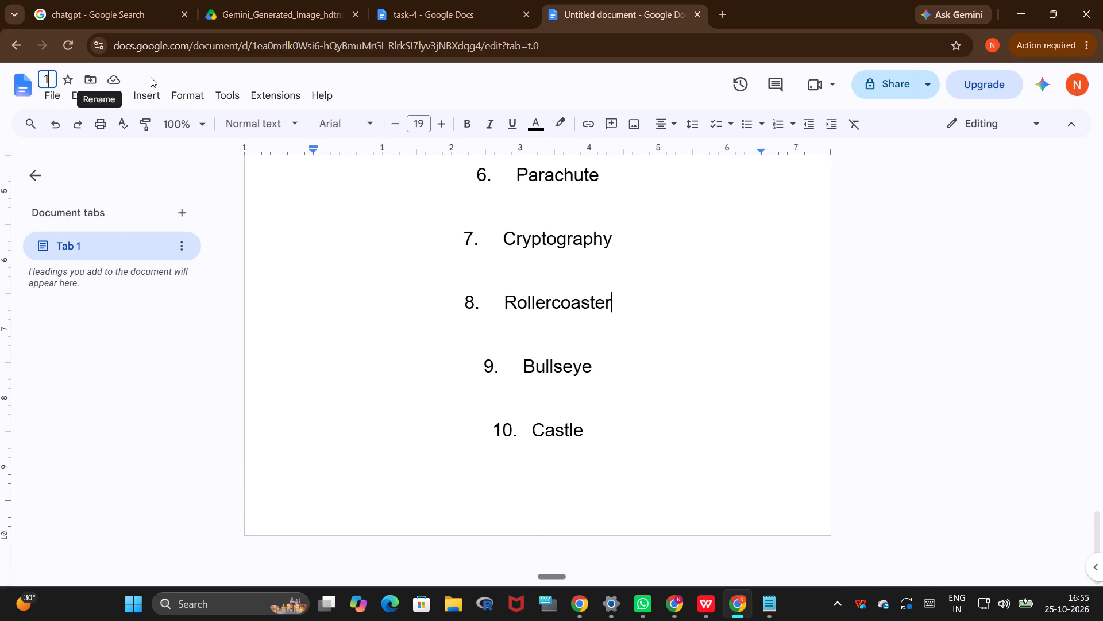
pyautogui.write('task')
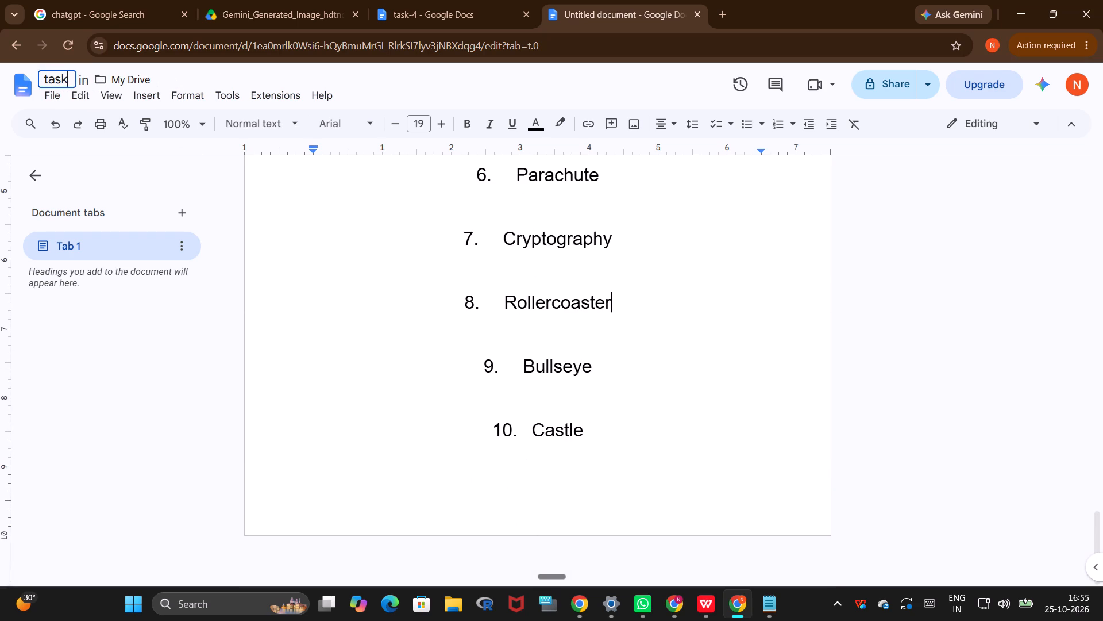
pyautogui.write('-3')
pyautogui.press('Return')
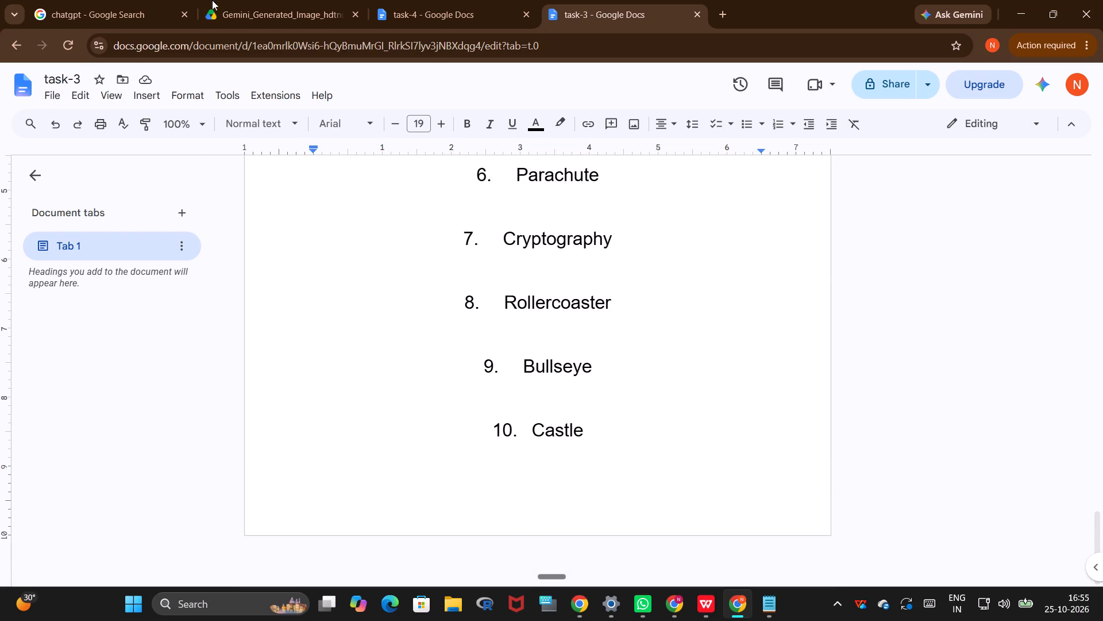
# In the task-4 document, remove the blank page after emoji clue 16.
pyautogui.click(498, 0)
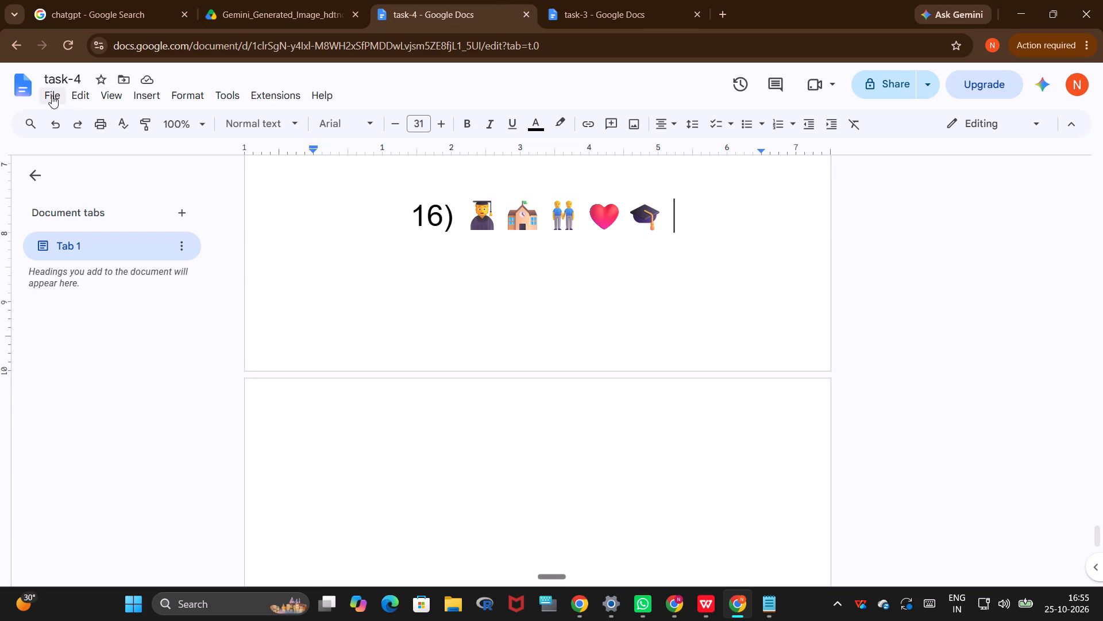
pyautogui.scroll(-3, 416, 321)
pyautogui.click(466, 475)
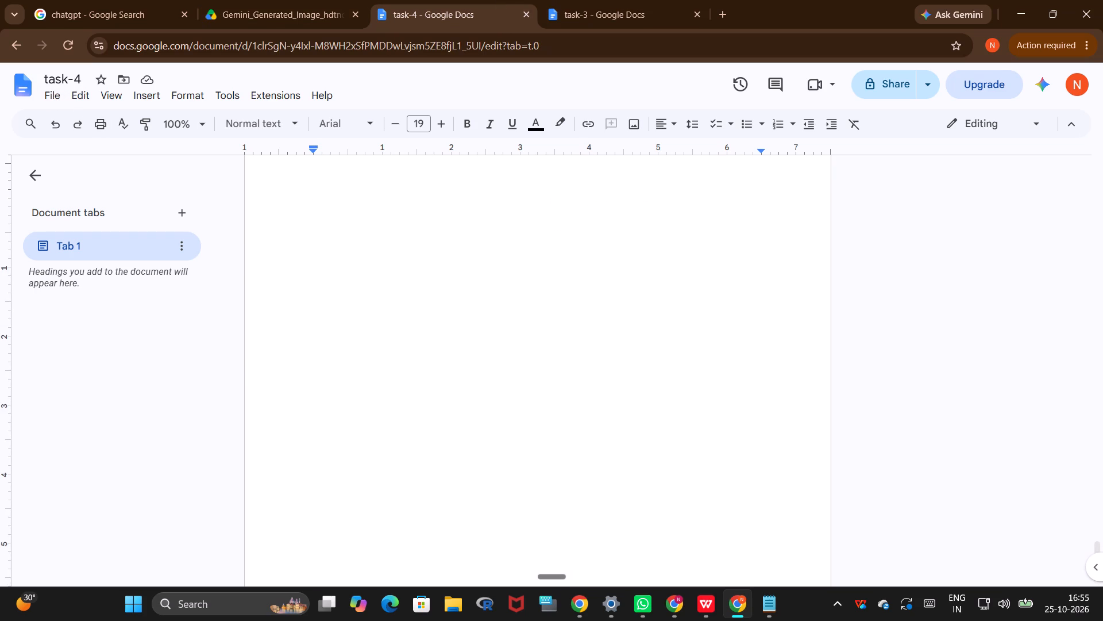
pyautogui.press('BackSpace')
pyautogui.scroll(20, 466, 475)
pyautogui.scroll(4, 466, 475)
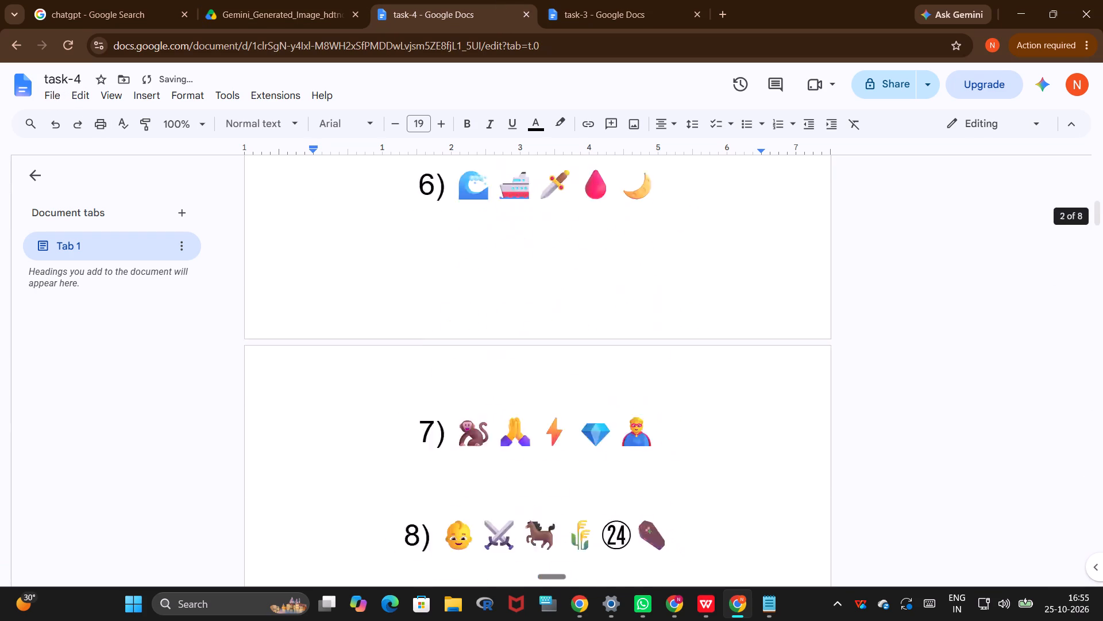
pyautogui.scroll(-5, 483, 473)
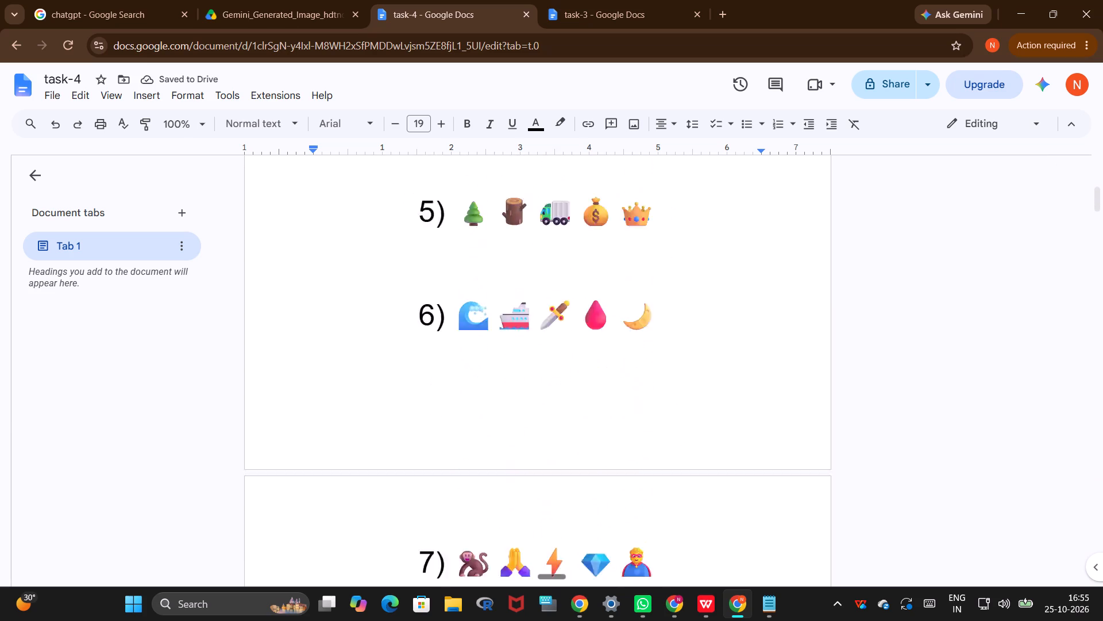
pyautogui.scroll(-10, 483, 473)
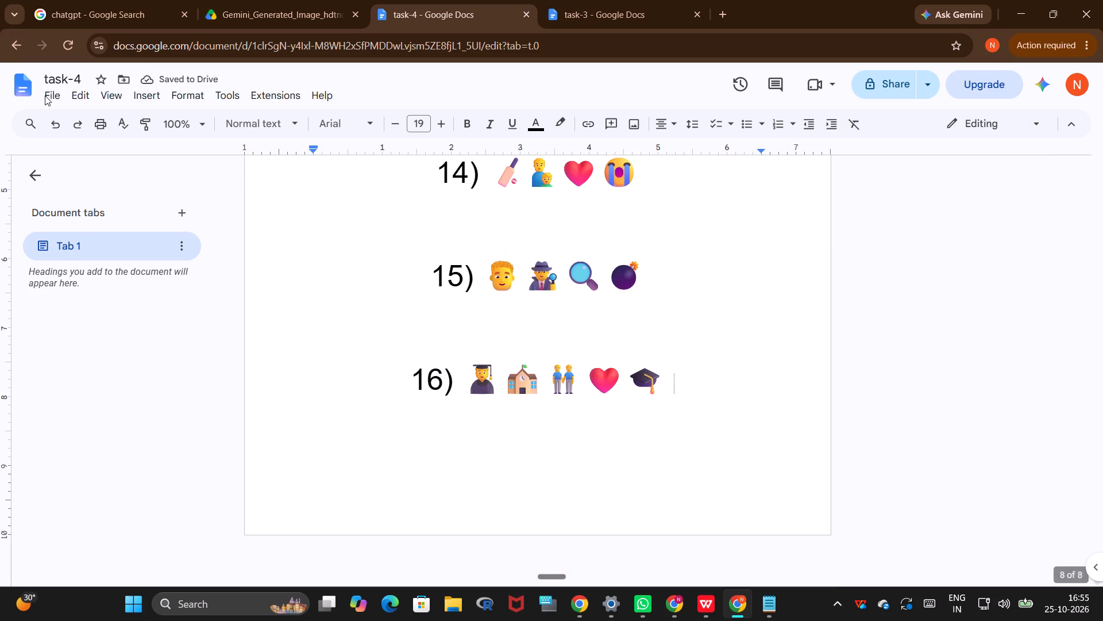